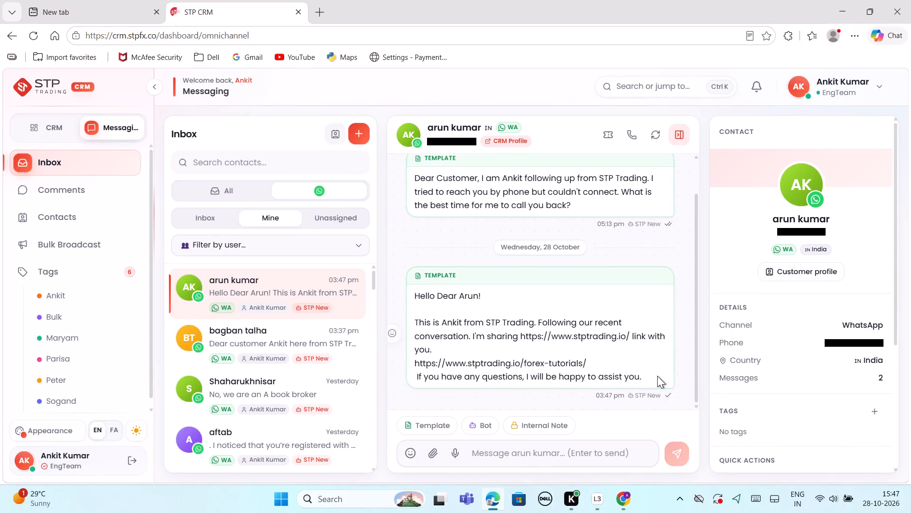
Reopen the messaging inbox and filter it to show only your own WhatsApp conversations.
{"action": "left_click", "coordinate": [658, 137]}
{"action": "scroll", "coordinate": [627, 309], "scroll_direction": "down", "scroll_amount": 1}
{"action": "left_click", "coordinate": [55, 131]}
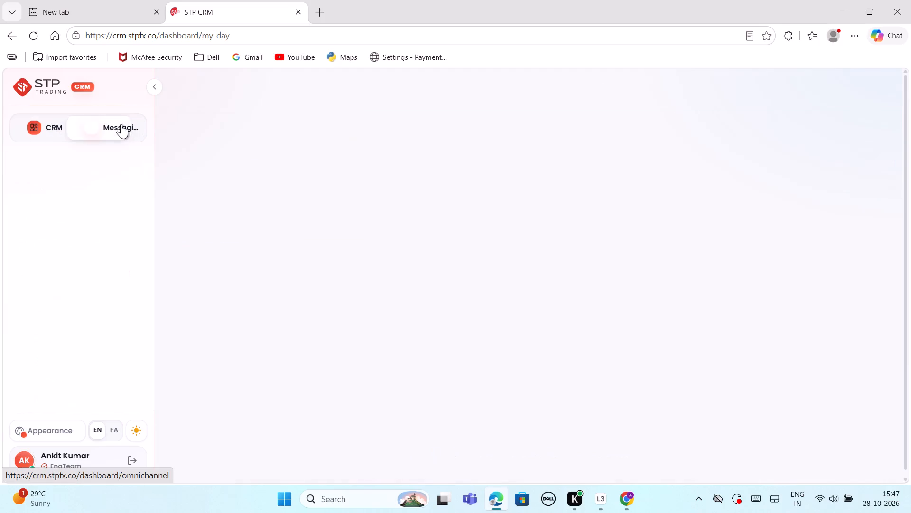
{"action": "left_click", "coordinate": [121, 124]}
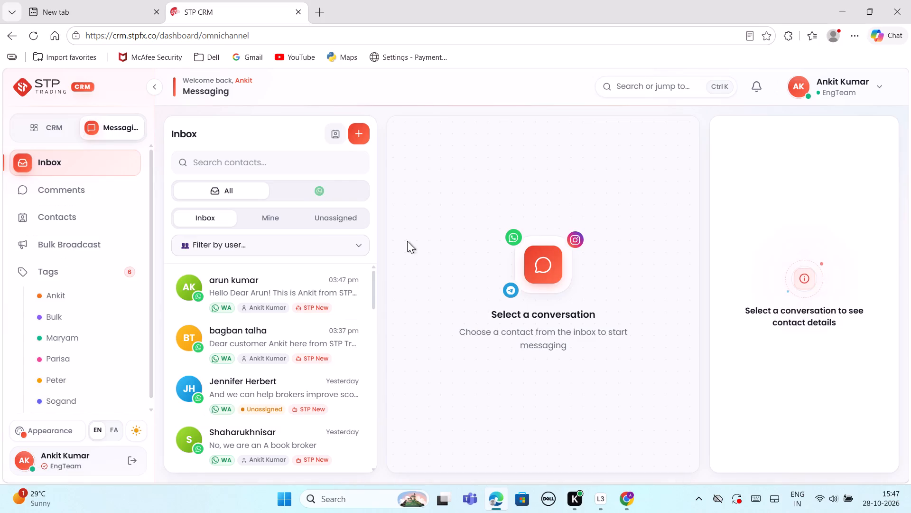
{"action": "left_click", "coordinate": [271, 217]}
{"action": "left_click", "coordinate": [333, 195]}
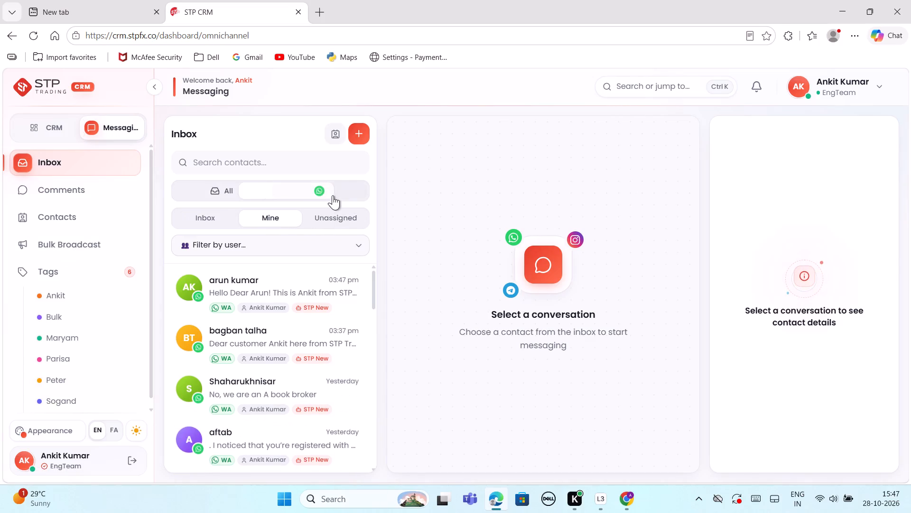
Switch to the call sheet in Google Sheets and enter 28/10/2026 as the follow-up date in column P of row 272.
{"action": "left_click", "coordinate": [845, 13]}
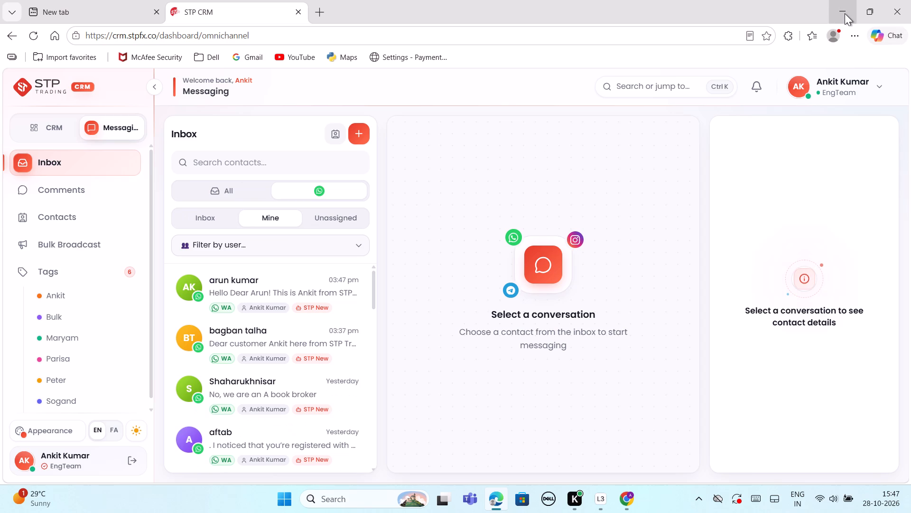
{"action": "left_click", "coordinate": [87, 8]}
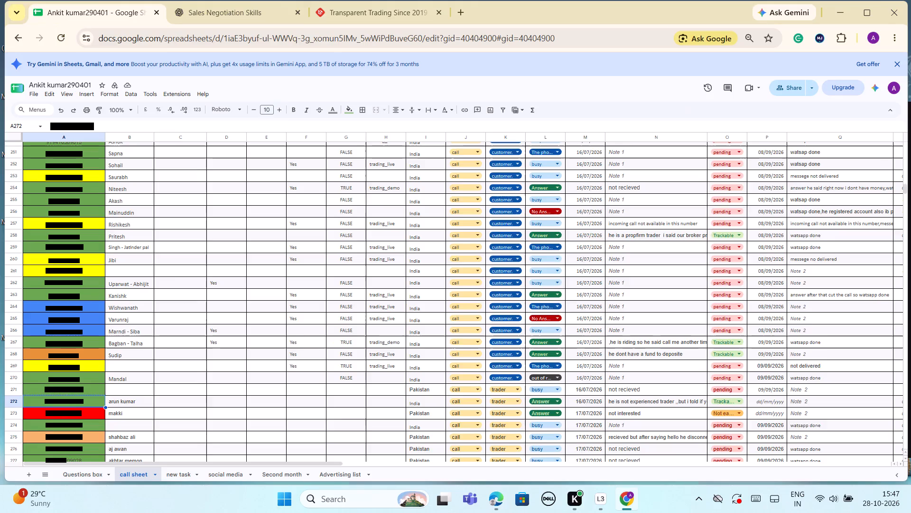
{"action": "left_click", "coordinate": [11, 402]}
{"action": "left_click_drag", "start_coordinate": [257, 463], "coordinate": [346, 470]}
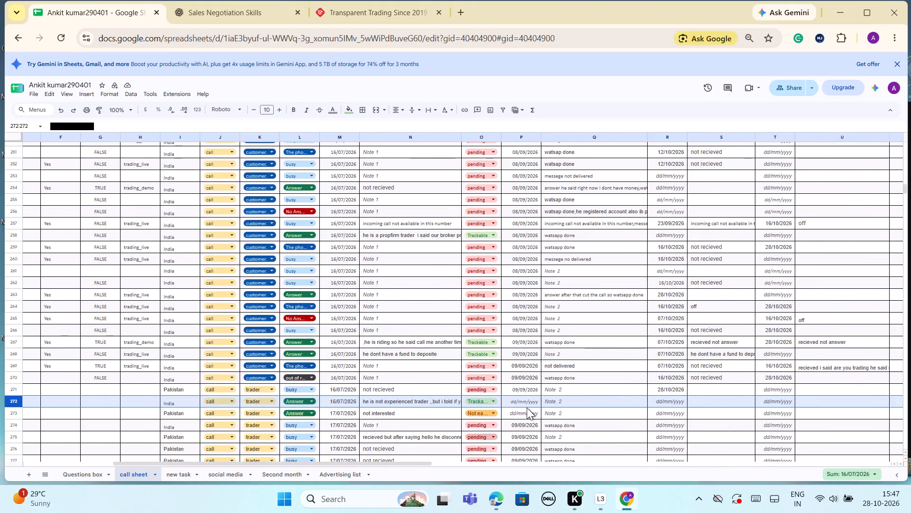
{"action": "left_click", "coordinate": [576, 413]}
{"action": "triple_click", "coordinate": [529, 403]}
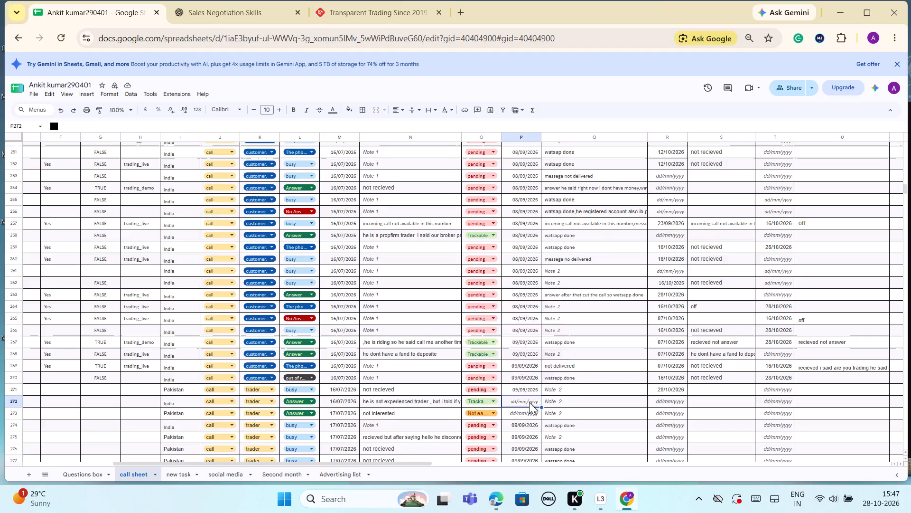
{"action": "left_click", "coordinate": [518, 361]}
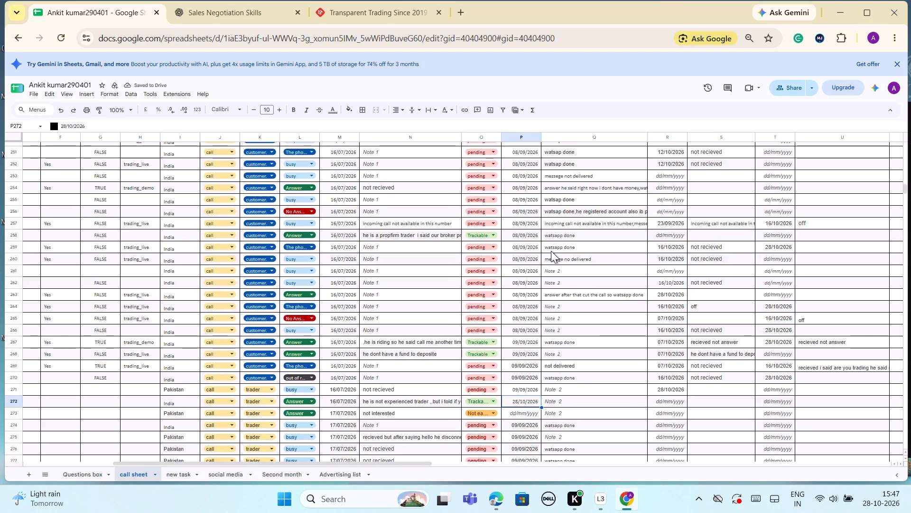
Review the call sheet records around rows 272 to 276 across the columns, including the full call note in row 275.
{"action": "left_click_drag", "start_coordinate": [390, 464], "coordinate": [253, 459]}
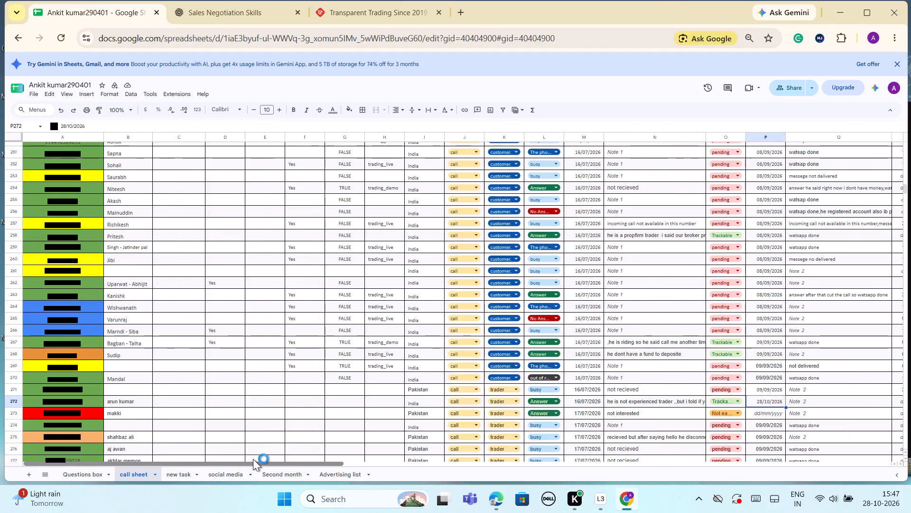
{"action": "left_click_drag", "start_coordinate": [253, 459], "coordinate": [242, 459]}
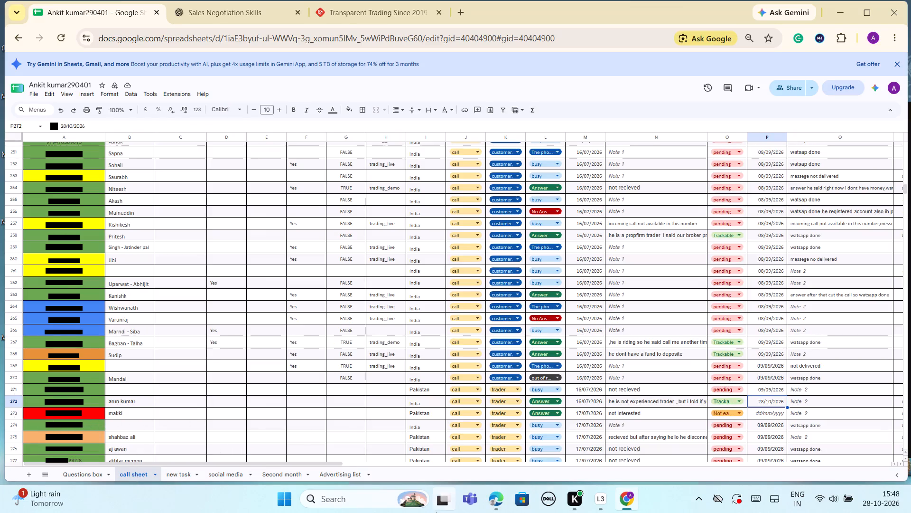
{"action": "left_click_drag", "start_coordinate": [319, 464], "coordinate": [335, 465]}
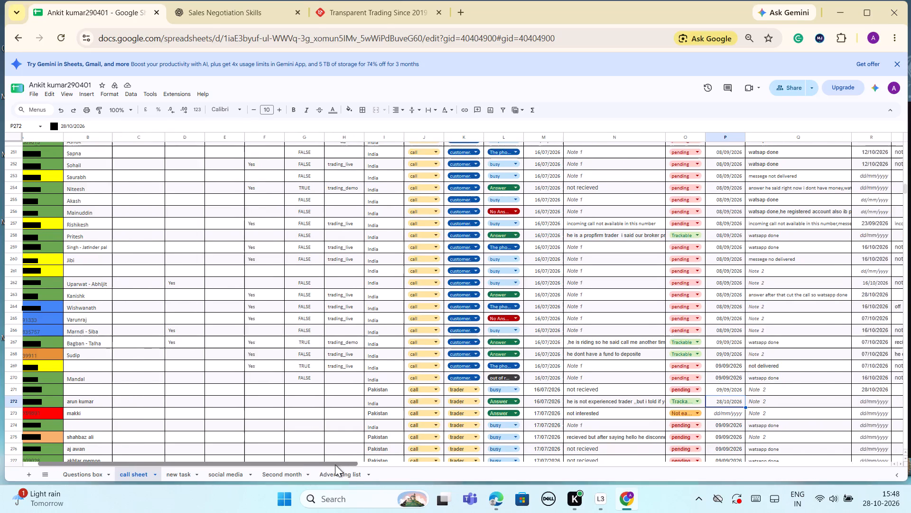
{"action": "left_click_drag", "start_coordinate": [335, 465], "coordinate": [295, 456]}
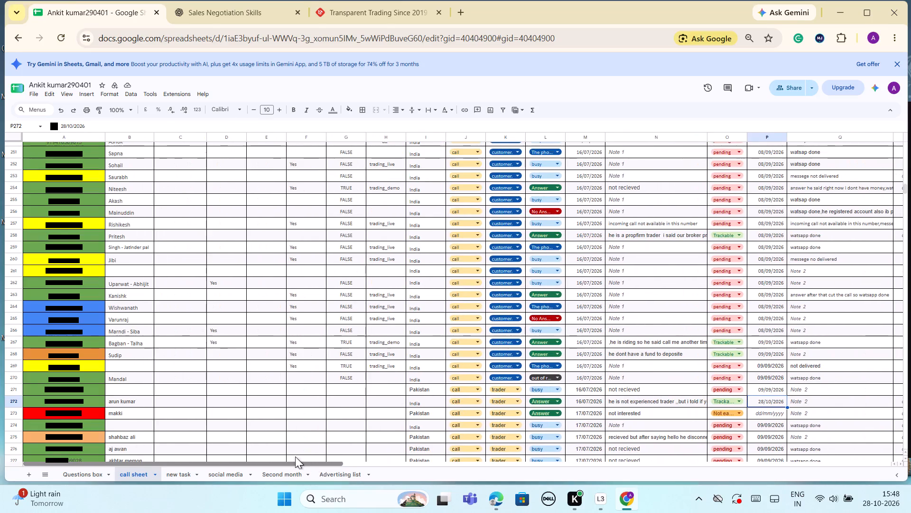
{"action": "left_click_drag", "start_coordinate": [295, 456], "coordinate": [294, 456]}
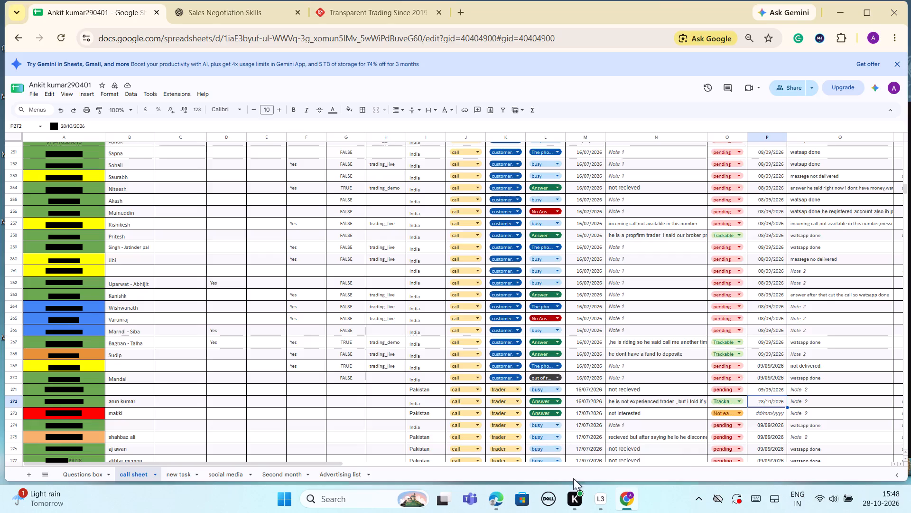
{"action": "left_click_drag", "start_coordinate": [308, 463], "coordinate": [372, 465]}
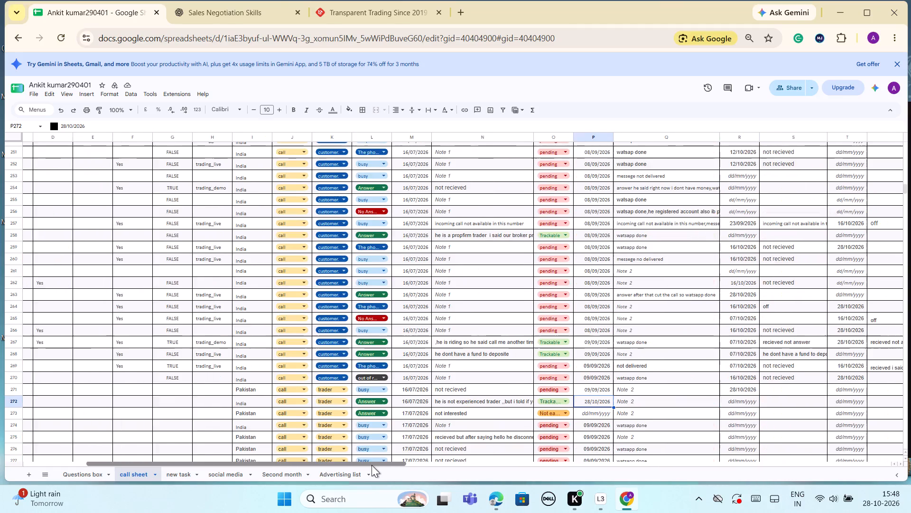
{"action": "left_click_drag", "start_coordinate": [372, 465], "coordinate": [382, 465]}
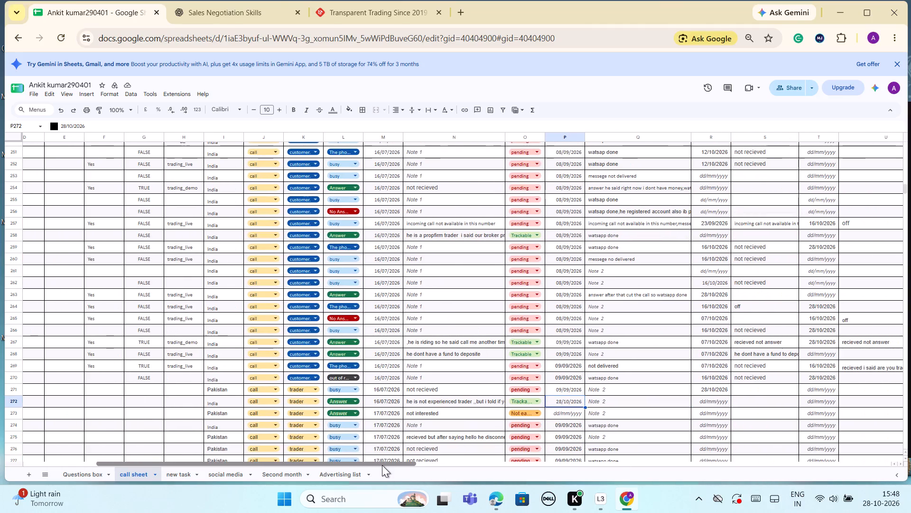
{"action": "left_click_drag", "start_coordinate": [382, 465], "coordinate": [359, 465]}
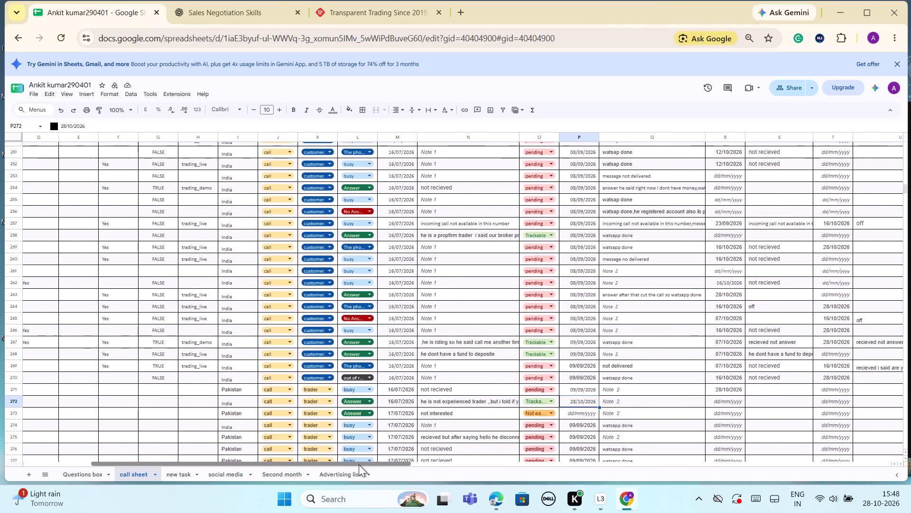
{"action": "left_click_drag", "start_coordinate": [359, 465], "coordinate": [262, 463]}
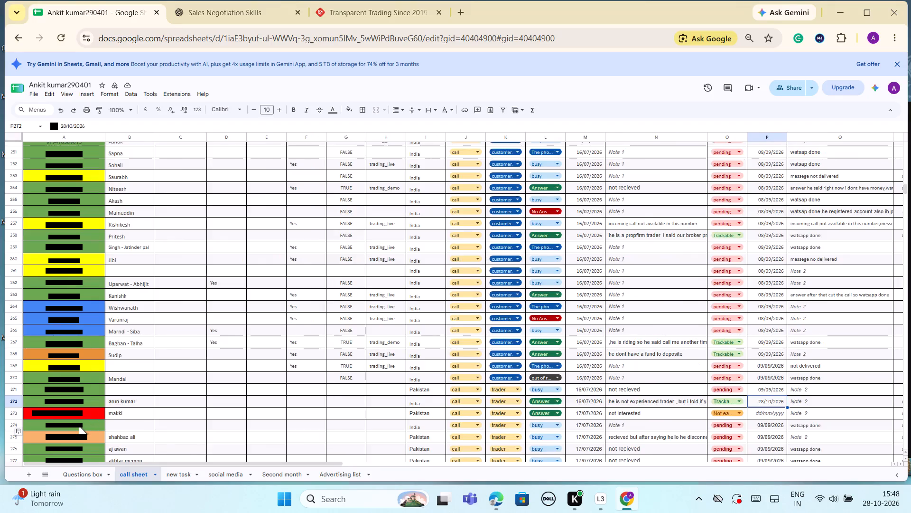
{"action": "left_click", "coordinate": [79, 426]}
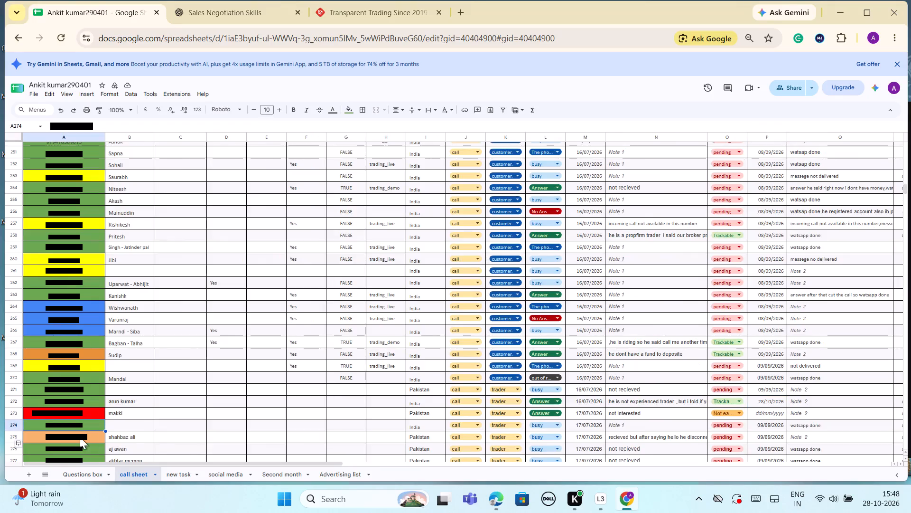
{"action": "double_click", "coordinate": [636, 438]}
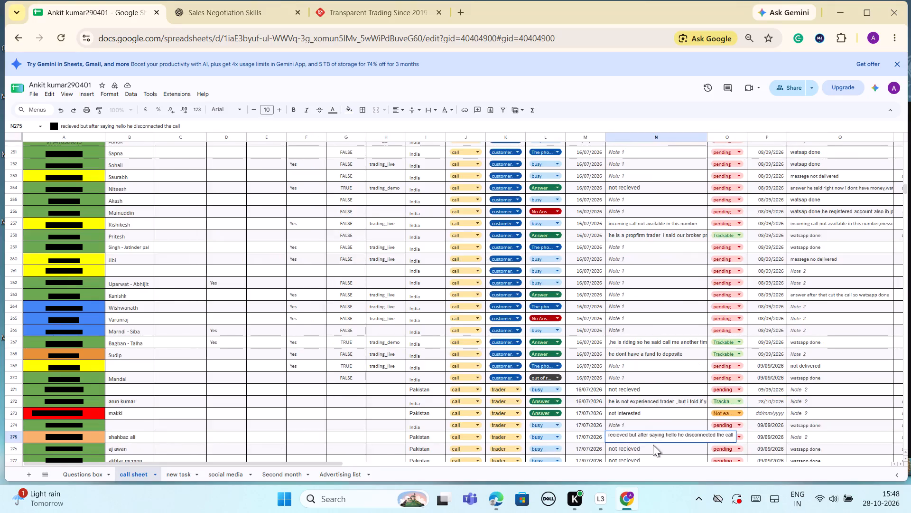
{"action": "left_click", "coordinate": [656, 446]}
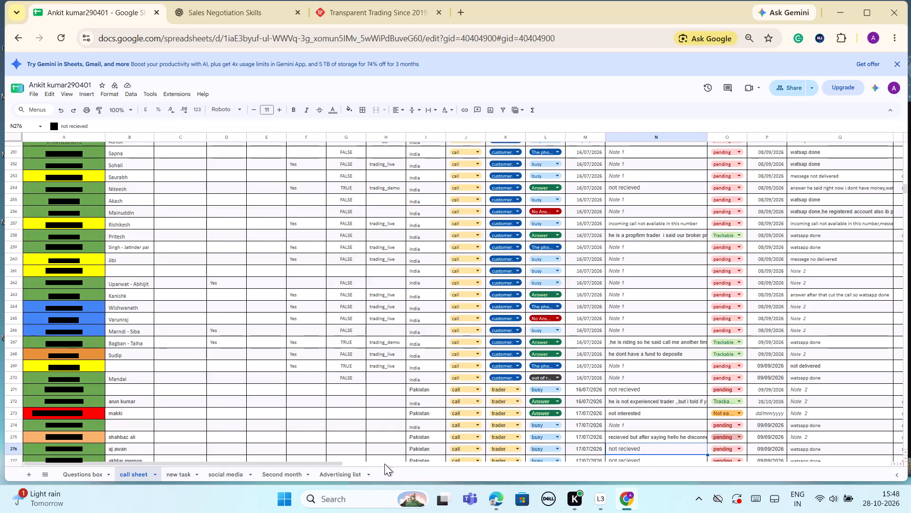
{"action": "left_click_drag", "start_coordinate": [325, 464], "coordinate": [246, 464]}
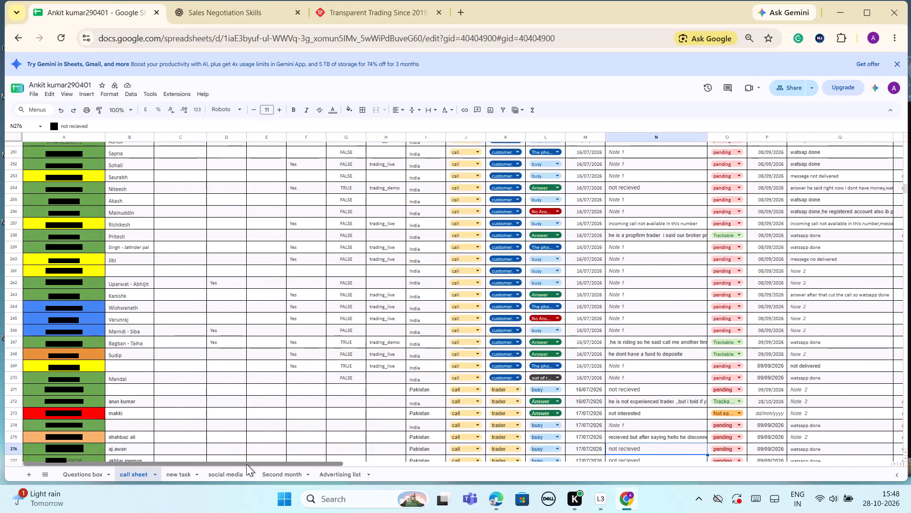
{"action": "left_click_drag", "start_coordinate": [246, 464], "coordinate": [246, 464]}
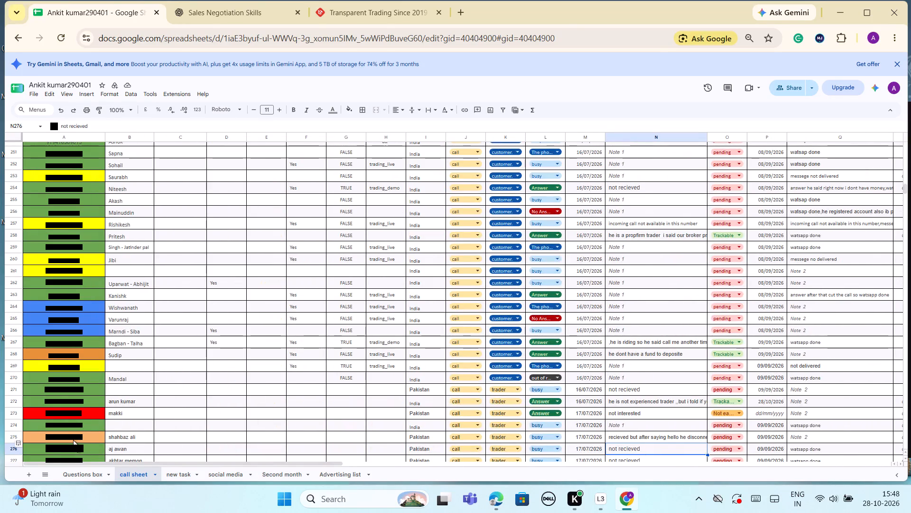
Copy the phone number from row 275 and search for it among the existing contacts in STP CRM.
{"action": "left_click", "coordinate": [73, 440]}
{"action": "right_click", "coordinate": [73, 440]}
{"action": "left_click", "coordinate": [139, 159]}
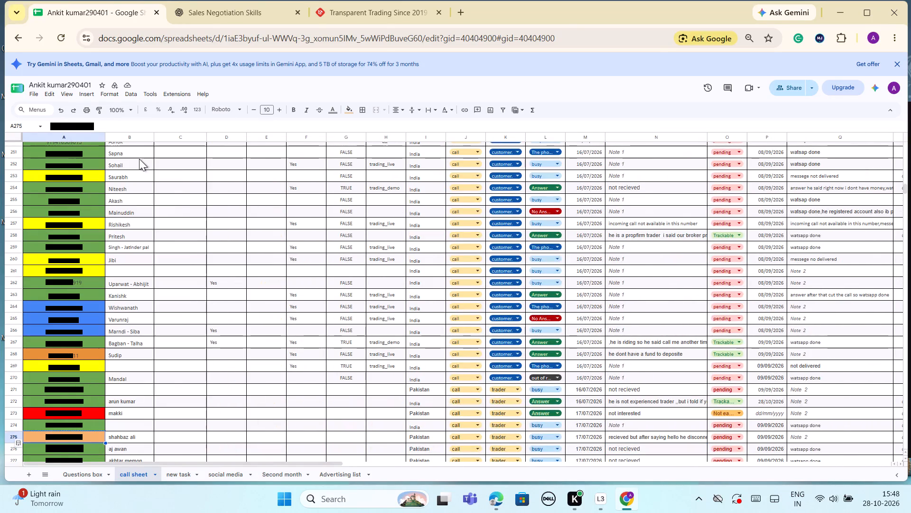
{"action": "left_click", "coordinate": [489, 504]}
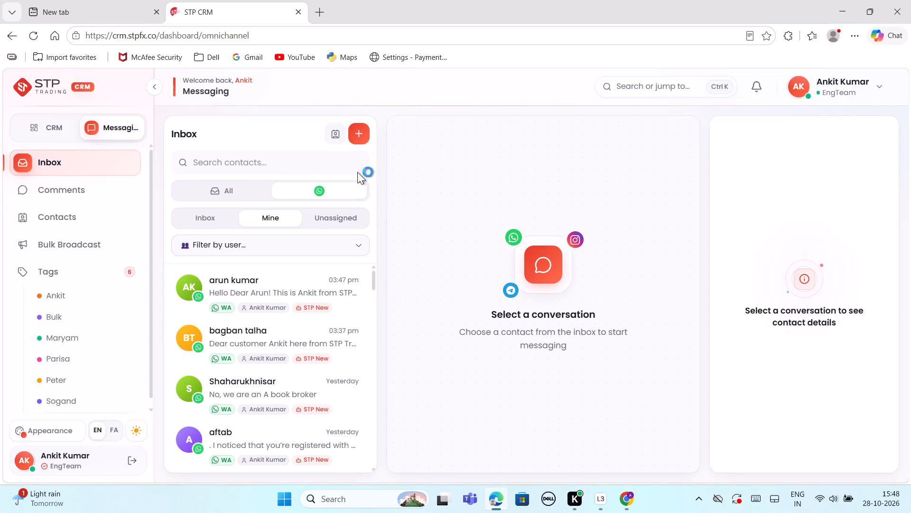
{"action": "left_click", "coordinate": [335, 138]}
{"action": "left_click", "coordinate": [413, 199]}
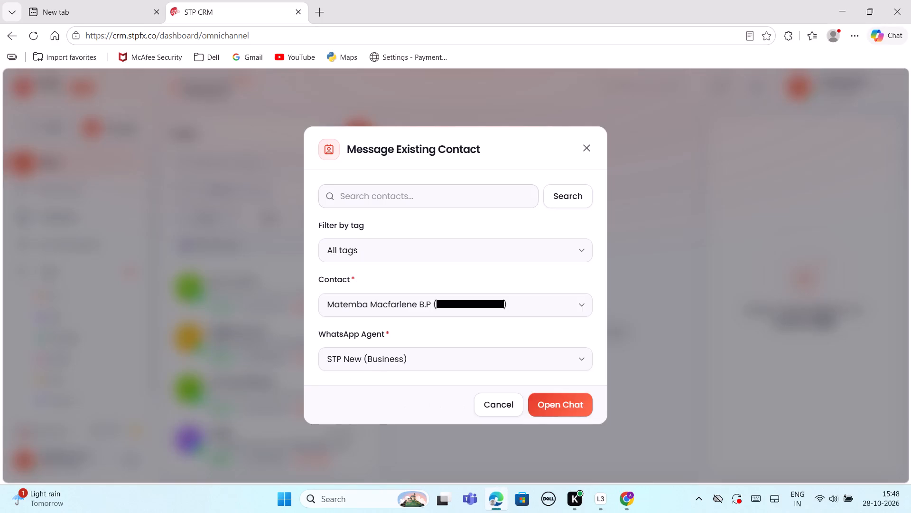
{"action": "right_click", "coordinate": [413, 199]}
{"action": "left_click", "coordinate": [445, 305]}
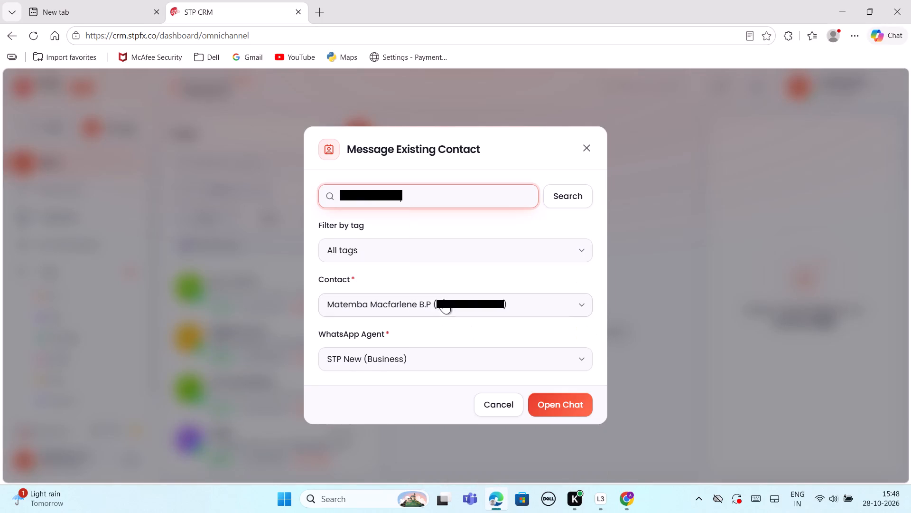
{"action": "left_click", "coordinate": [567, 203]}
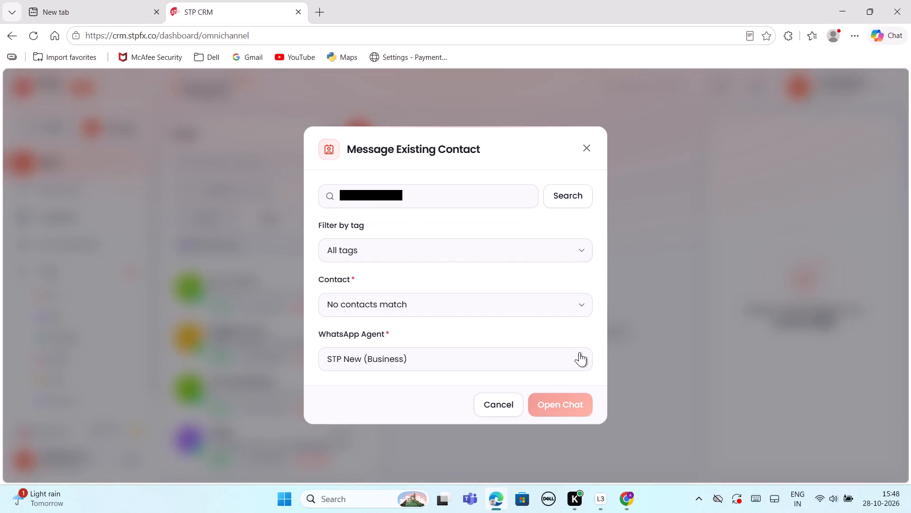
{"action": "left_click", "coordinate": [574, 193]}
{"action": "left_click", "coordinate": [586, 149]}
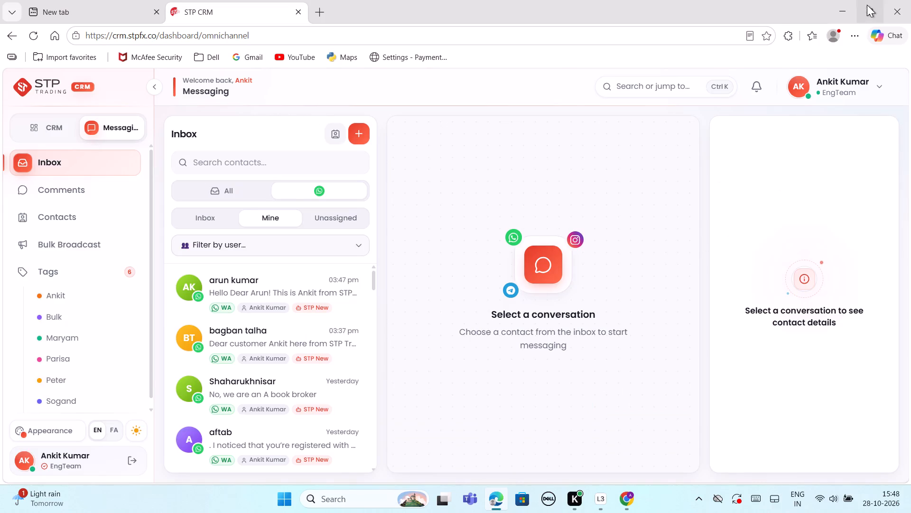
{"action": "left_click", "coordinate": [842, 9]}
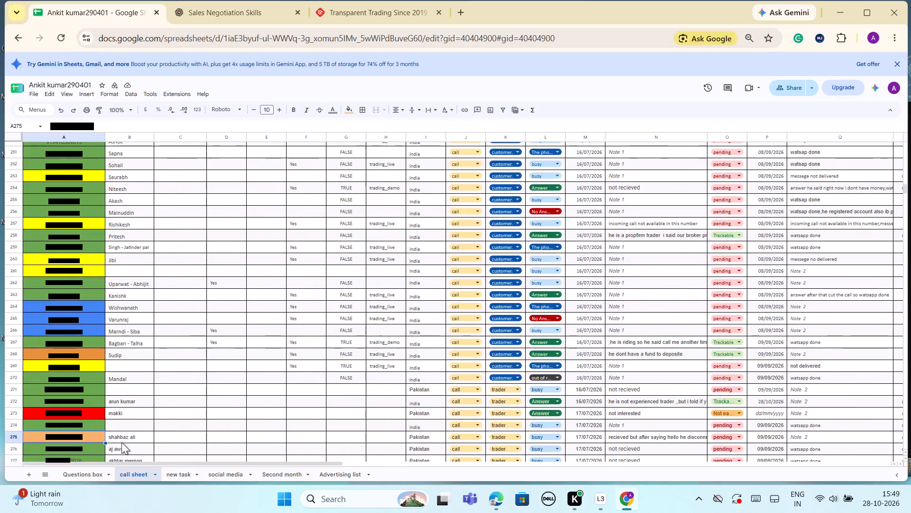
{"action": "left_click_drag", "start_coordinate": [240, 463], "coordinate": [336, 472]}
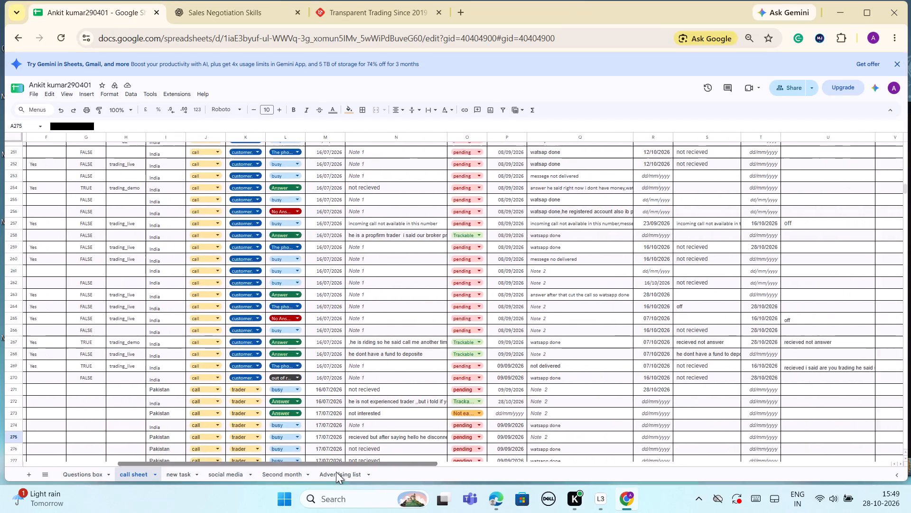
{"action": "left_click_drag", "start_coordinate": [336, 472], "coordinate": [366, 485]}
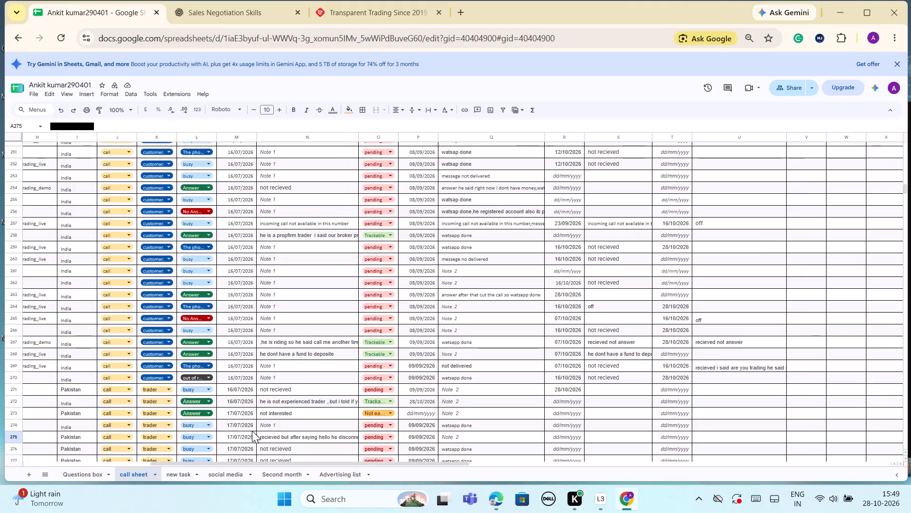
{"action": "double_click", "coordinate": [561, 422]}
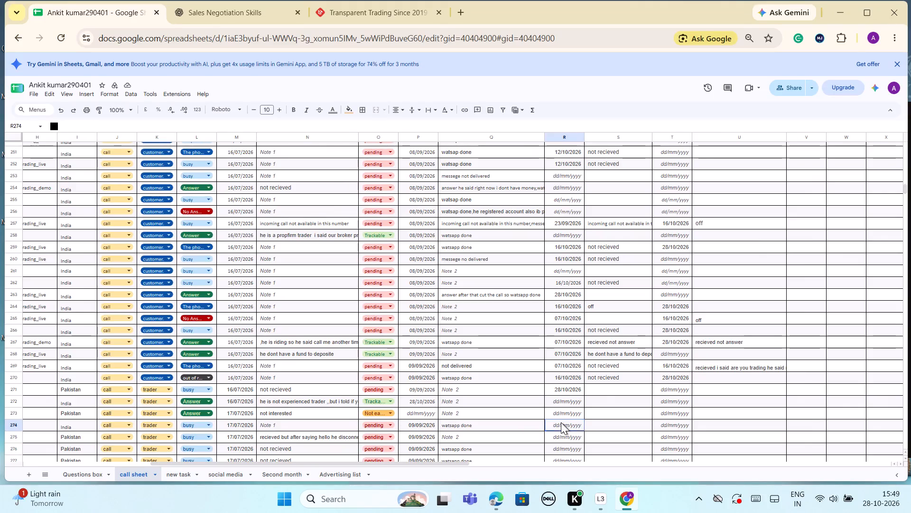
{"action": "left_click", "coordinate": [565, 388]}
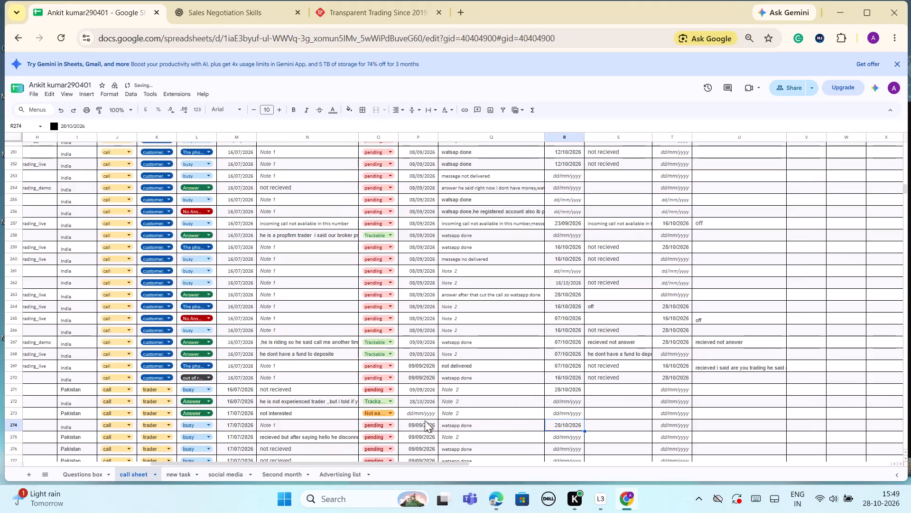
Check row 274's record and enter 28/10/2026 as the follow-up date in column R of row 275.
{"action": "left_click_drag", "start_coordinate": [359, 464], "coordinate": [341, 465]}
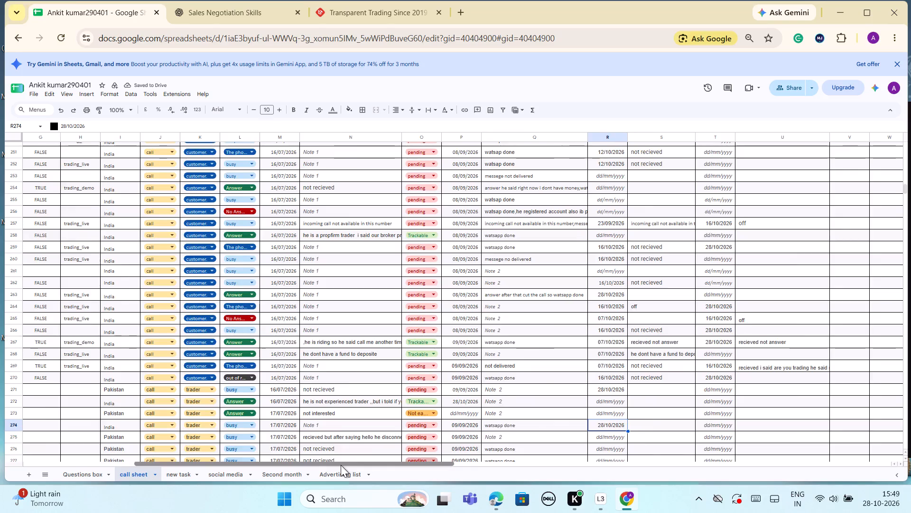
{"action": "left_click_drag", "start_coordinate": [341, 465], "coordinate": [194, 462]}
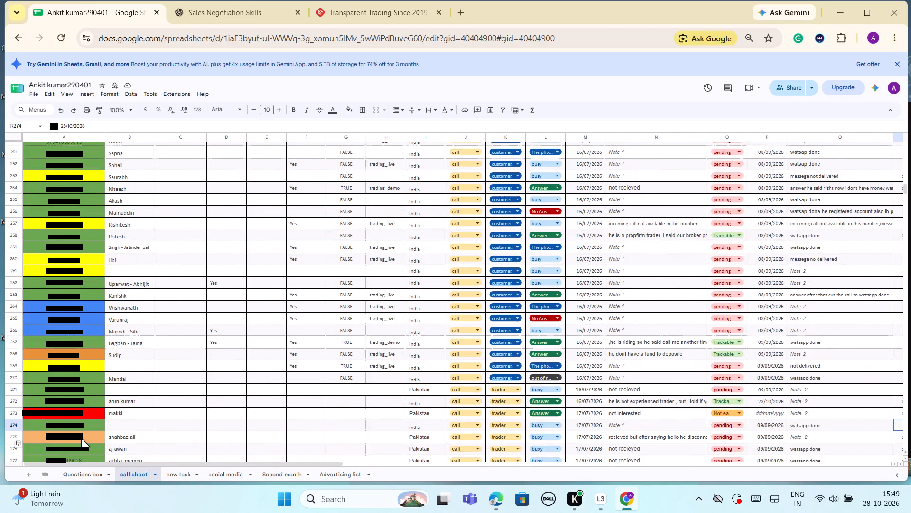
{"action": "left_click", "coordinate": [8, 423]}
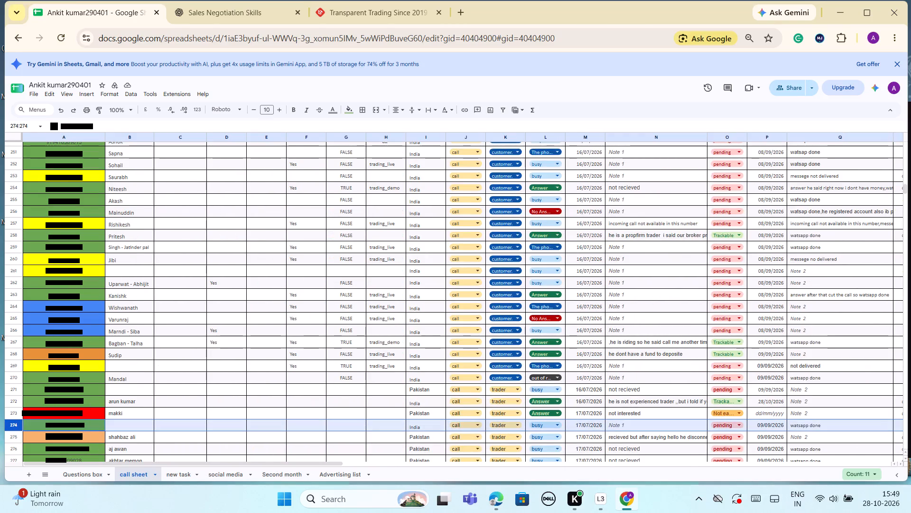
{"action": "left_click", "coordinate": [672, 446]}
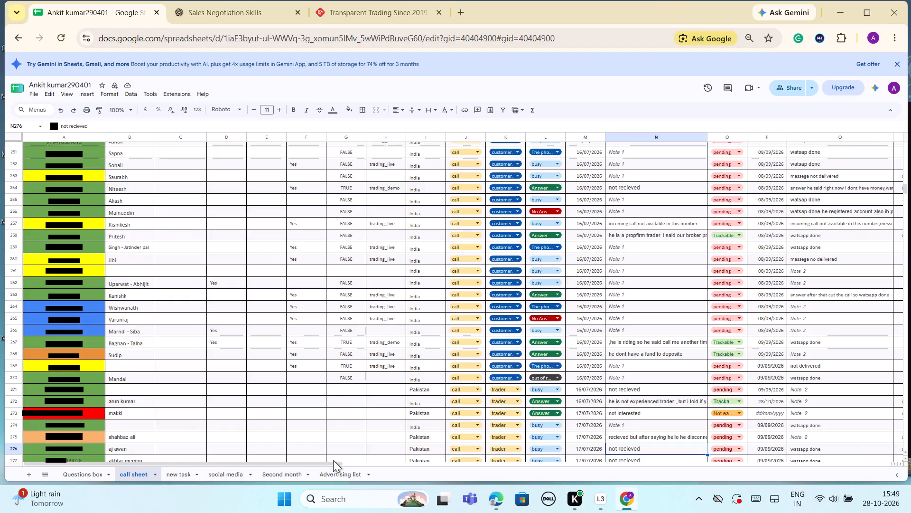
{"action": "left_click_drag", "start_coordinate": [332, 463], "coordinate": [382, 471]}
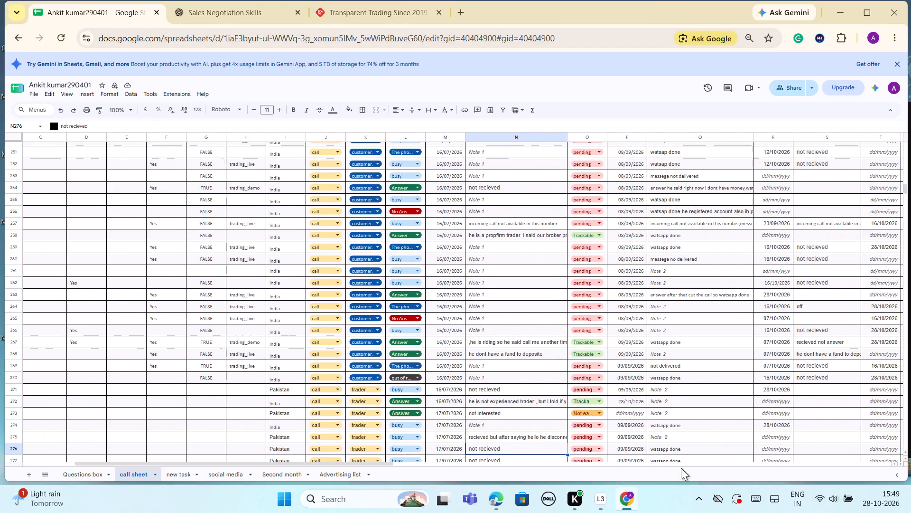
{"action": "double_click", "coordinate": [768, 435]}
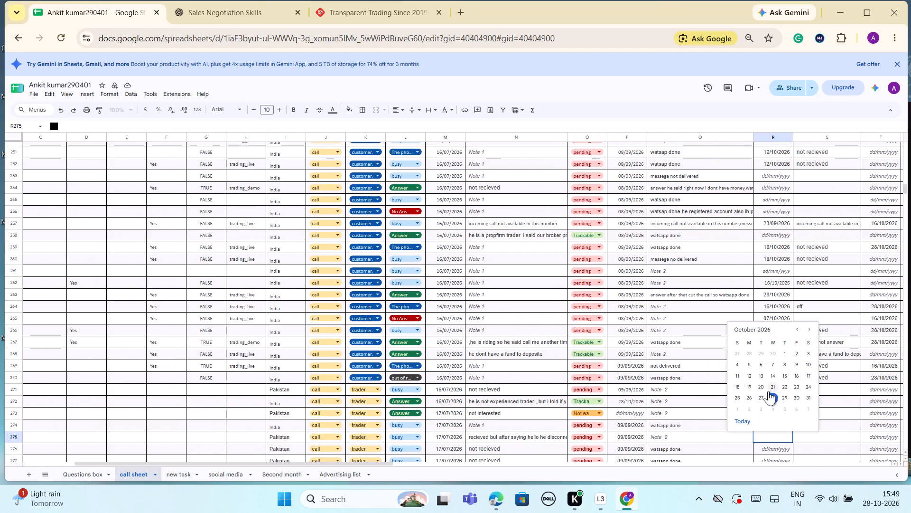
{"action": "left_click", "coordinate": [773, 397]}
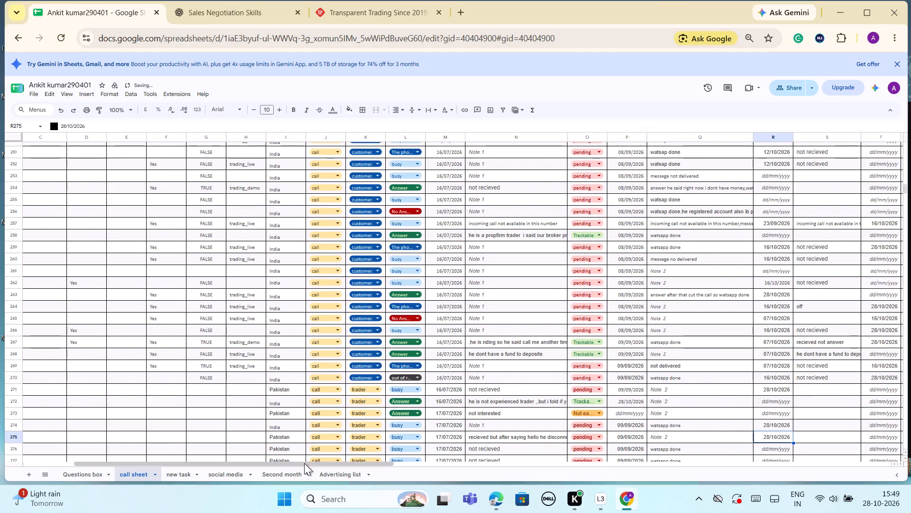
Copy the phone number from row 275 of the call sheet and switch to STP CRM in Edge.
{"action": "left_click_drag", "start_coordinate": [304, 463], "coordinate": [159, 464]}
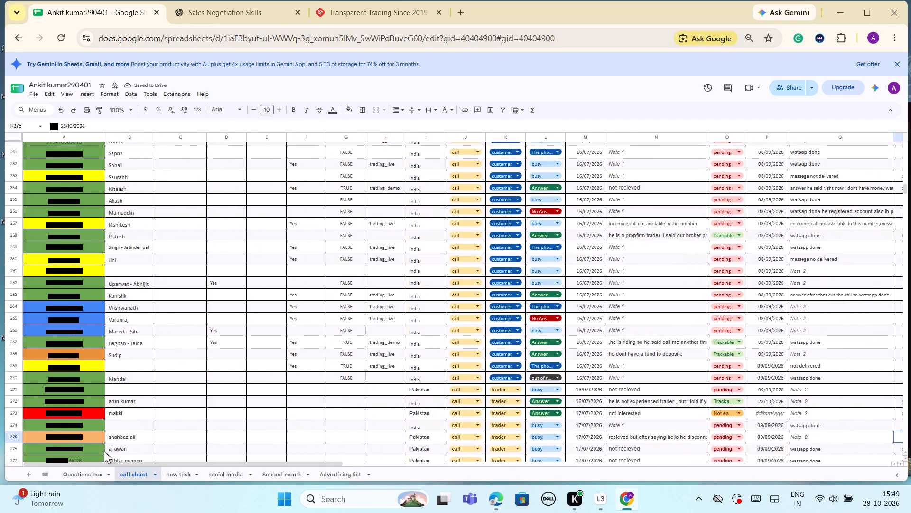
{"action": "left_click", "coordinate": [68, 437]}
{"action": "right_click", "coordinate": [68, 437]}
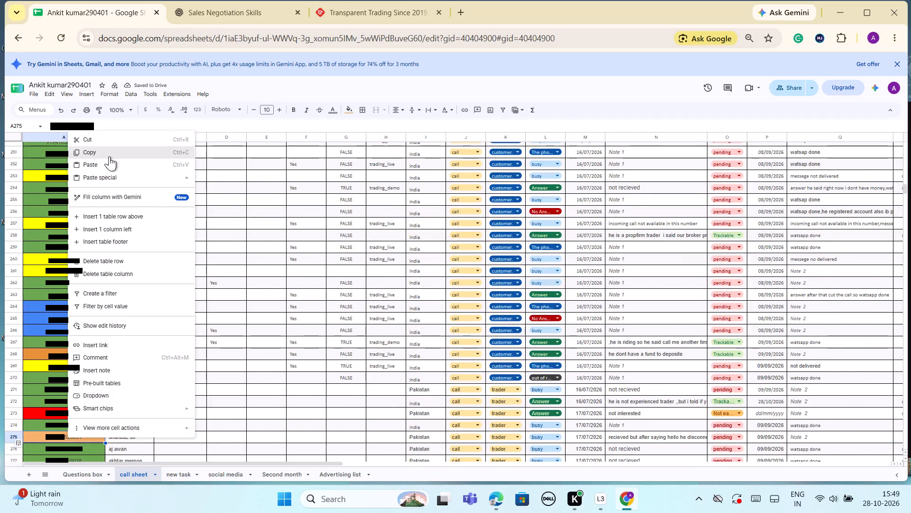
{"action": "left_click", "coordinate": [109, 153]}
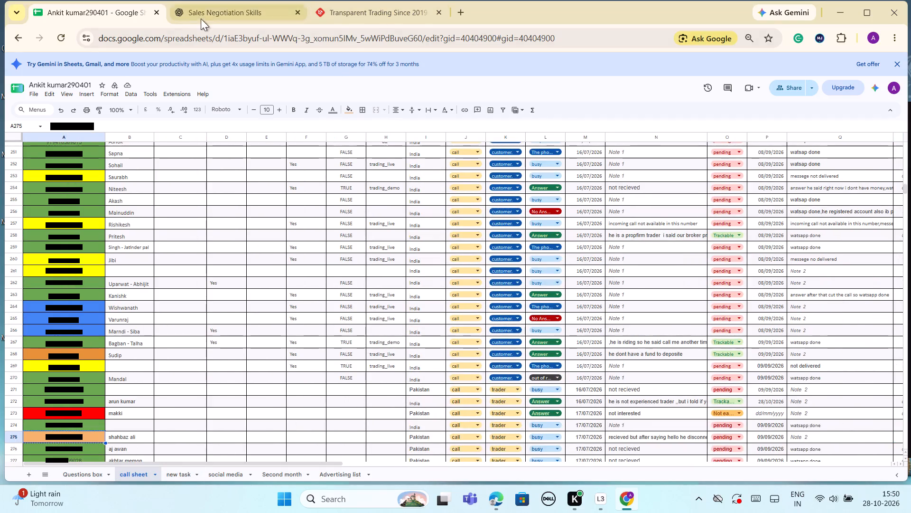
{"action": "left_click", "coordinate": [496, 503]}
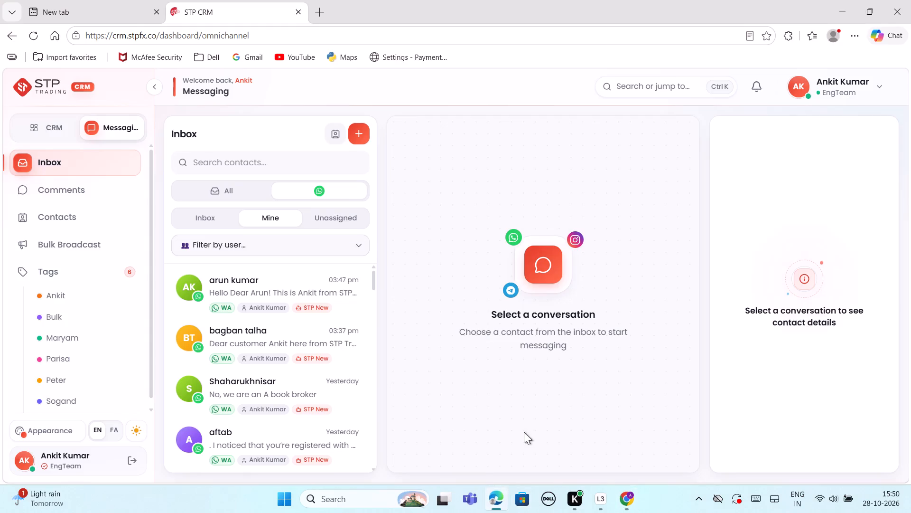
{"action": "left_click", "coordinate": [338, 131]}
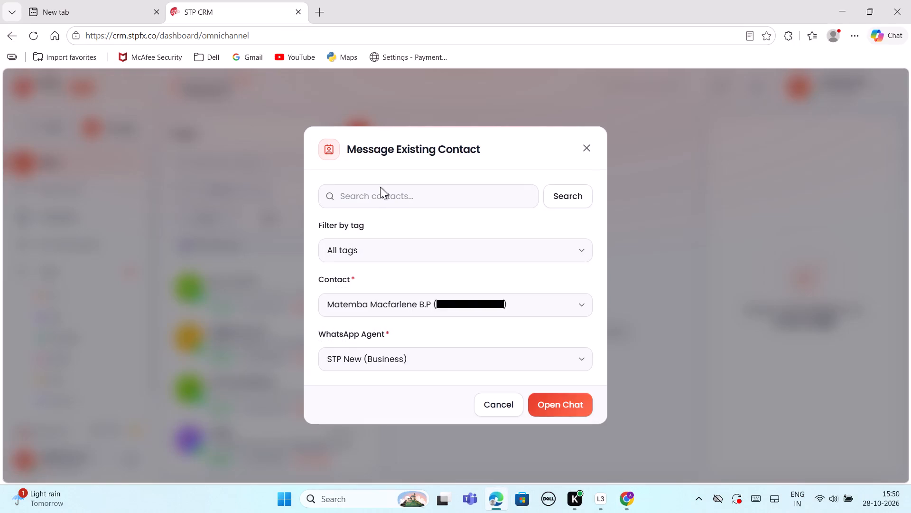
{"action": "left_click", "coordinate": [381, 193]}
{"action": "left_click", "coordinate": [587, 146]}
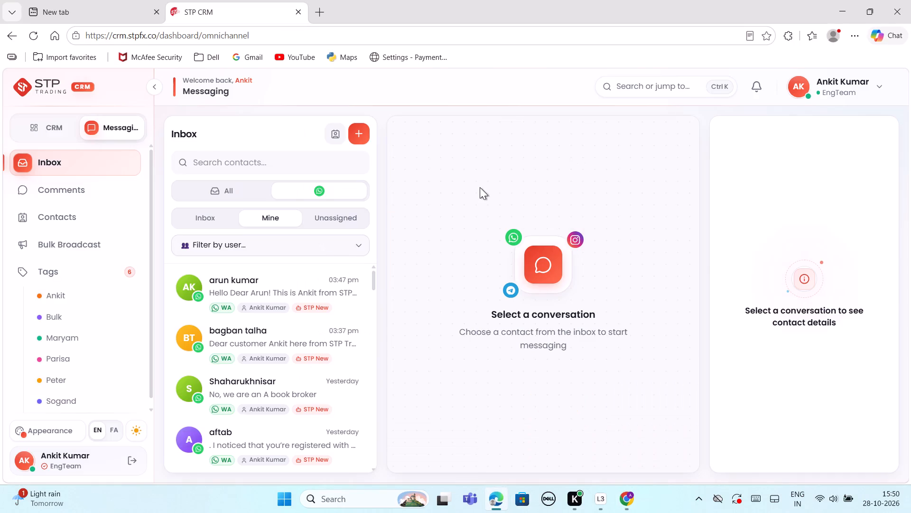
Begin a new WhatsApp chat and enter the row 275 contact's name, checking its spelling against the call sheet.
{"action": "left_click", "coordinate": [360, 138]}
{"action": "left_click", "coordinate": [412, 199]}
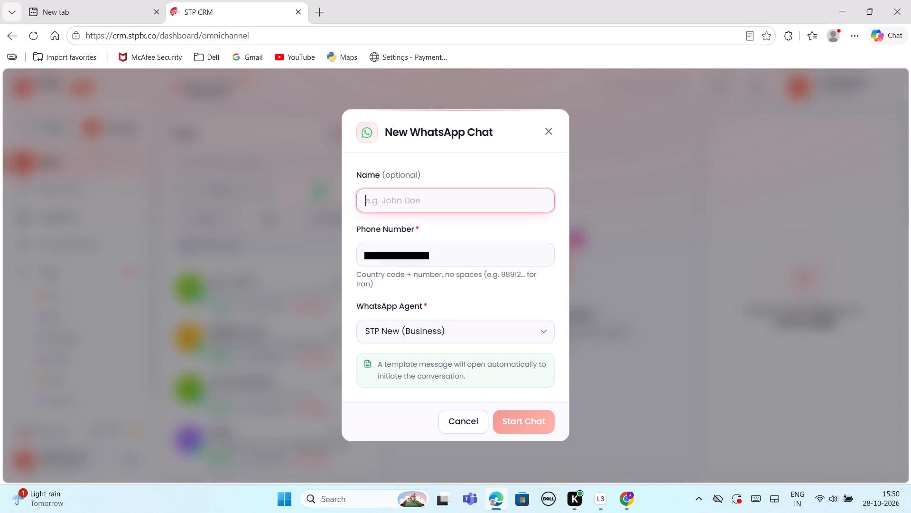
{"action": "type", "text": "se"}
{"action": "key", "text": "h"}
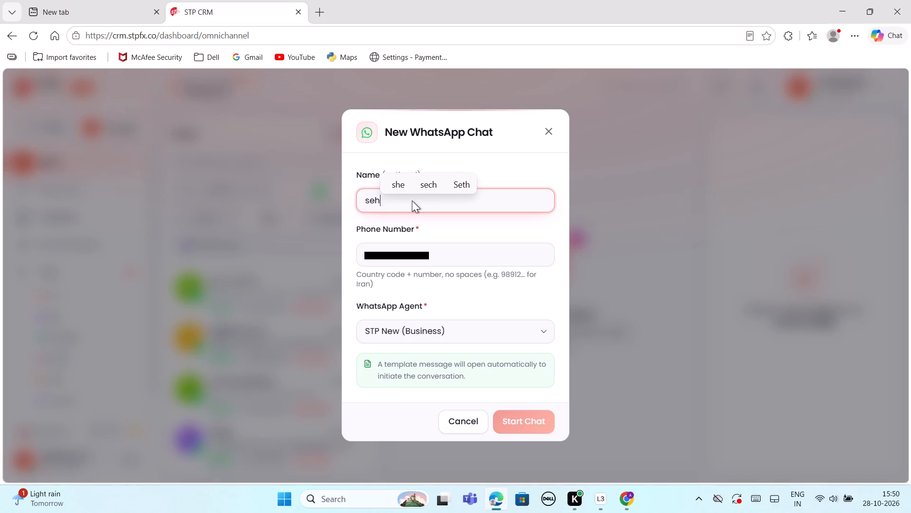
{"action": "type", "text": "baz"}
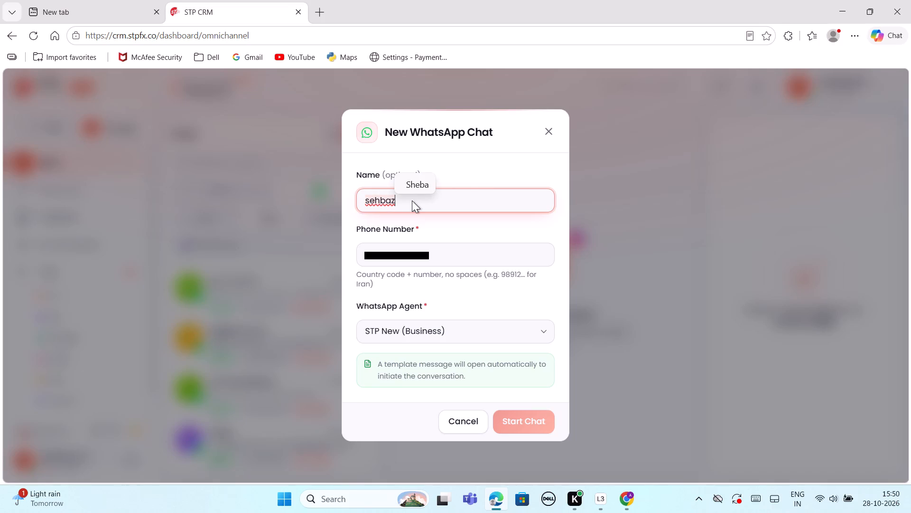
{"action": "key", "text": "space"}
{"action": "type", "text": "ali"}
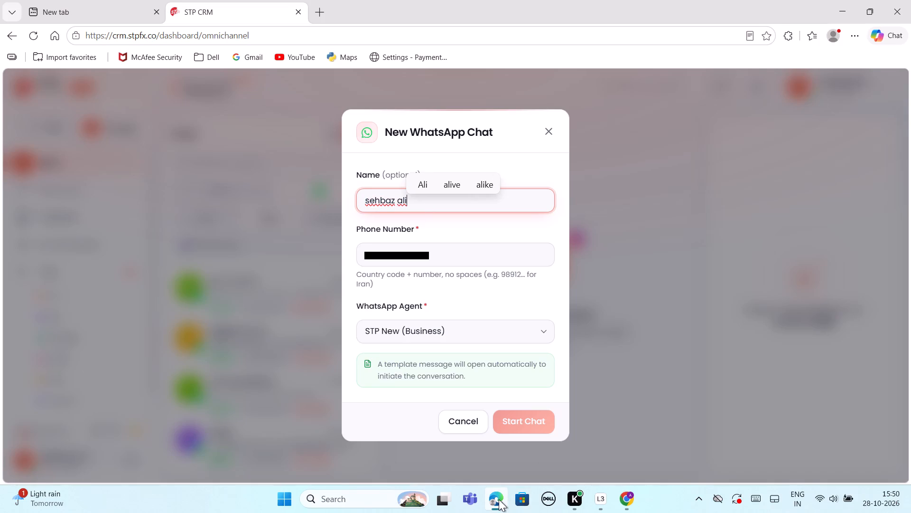
{"action": "left_click", "coordinate": [837, 10]}
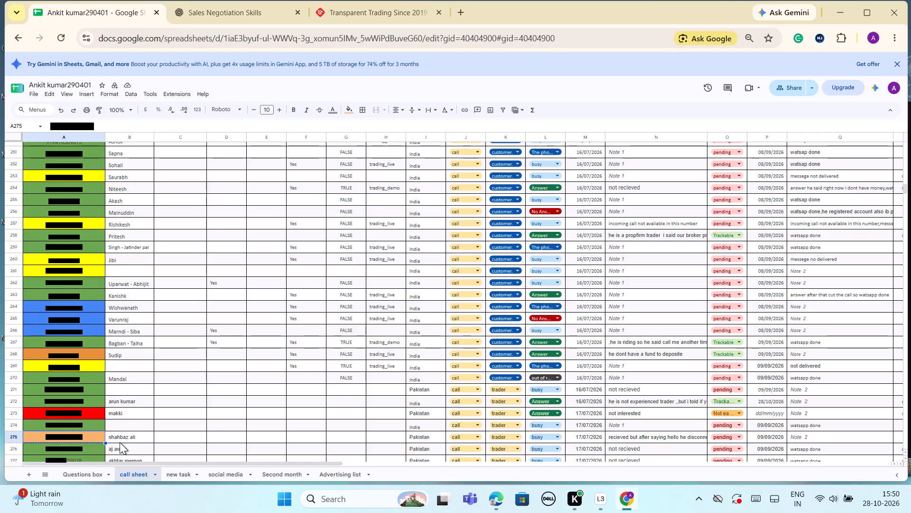
{"action": "left_click", "coordinate": [492, 500]}
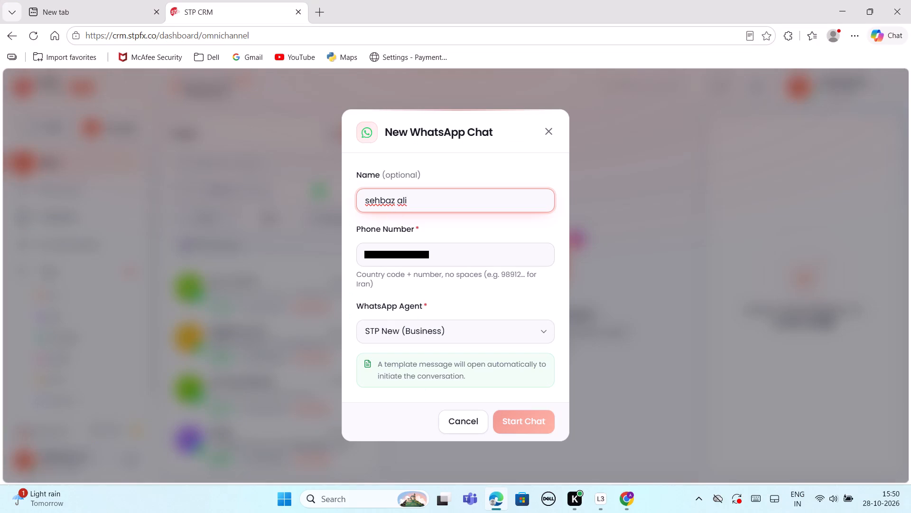
{"action": "left_click", "coordinate": [372, 199]}
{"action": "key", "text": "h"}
Paste the copied phone number as the new contact's number and start the WhatsApp chat.
{"action": "left_click", "coordinate": [411, 253]}
{"action": "right_click", "coordinate": [411, 254]}
{"action": "left_click", "coordinate": [443, 300]}
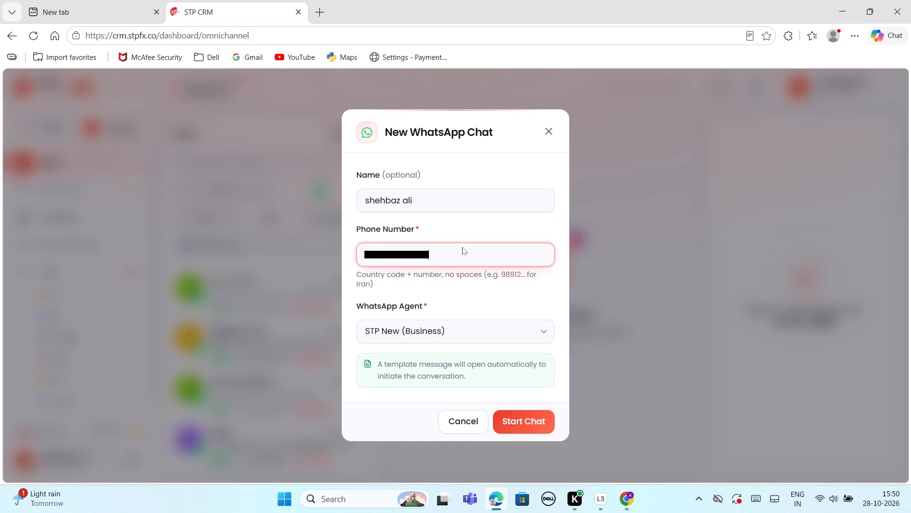
{"action": "left_click", "coordinate": [514, 421]}
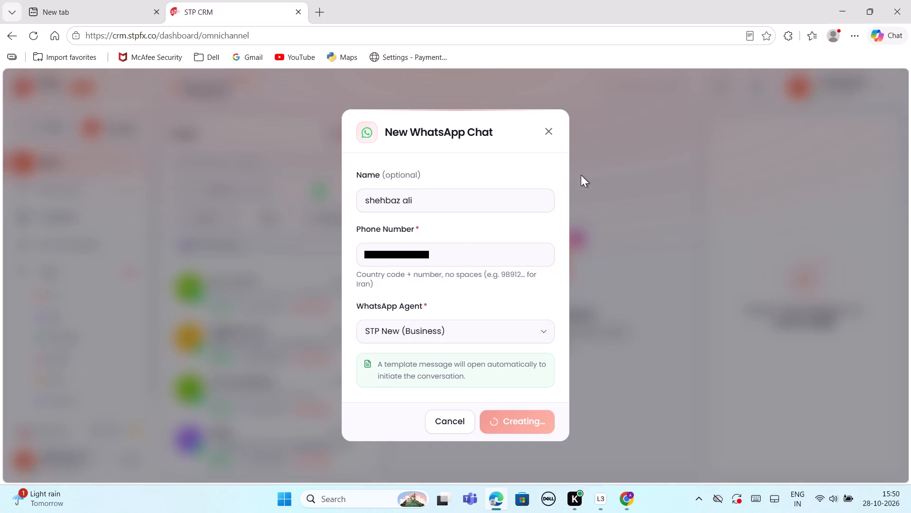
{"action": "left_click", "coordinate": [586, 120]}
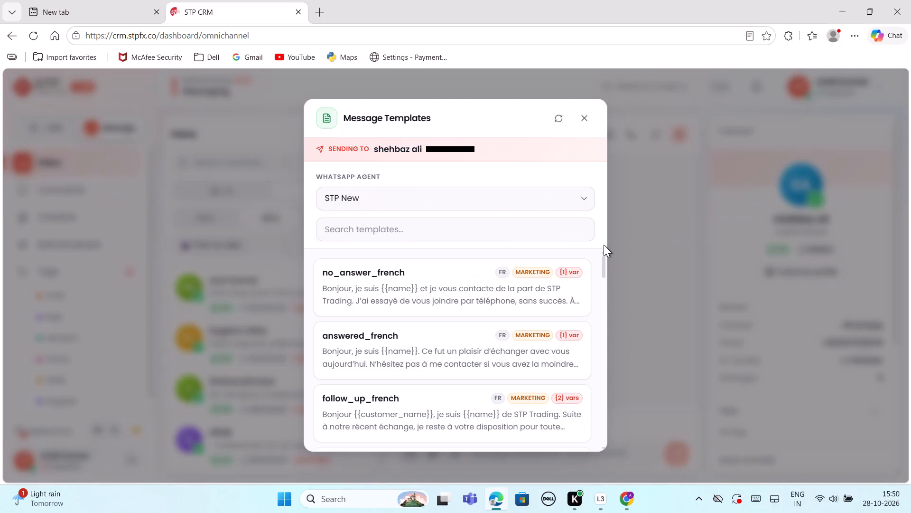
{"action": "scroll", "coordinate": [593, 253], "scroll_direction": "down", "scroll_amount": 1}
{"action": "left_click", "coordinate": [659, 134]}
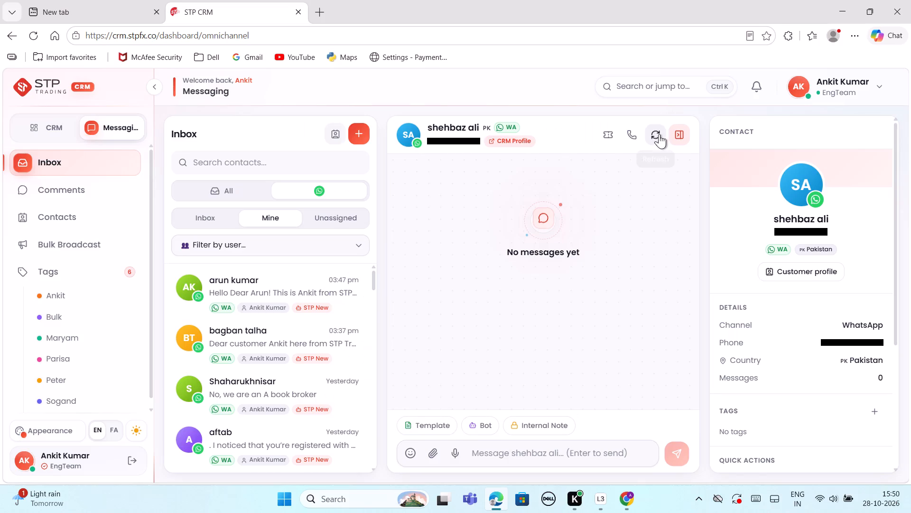
Open the message templates for the new chat and look through them for a suitable English follow-up template.
{"action": "left_click", "coordinate": [431, 425]}
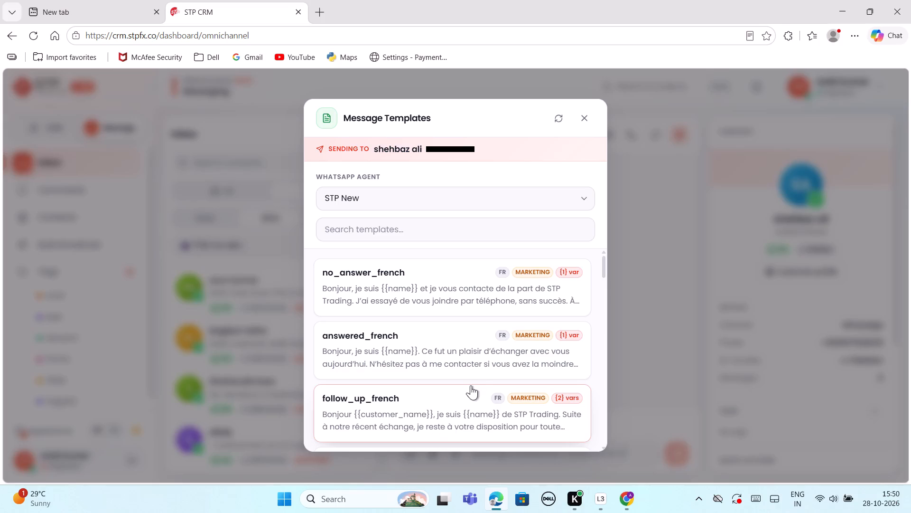
{"action": "scroll", "coordinate": [477, 375], "scroll_direction": "down", "scroll_amount": 1}
{"action": "scroll", "coordinate": [477, 375], "scroll_direction": "up", "scroll_amount": 1}
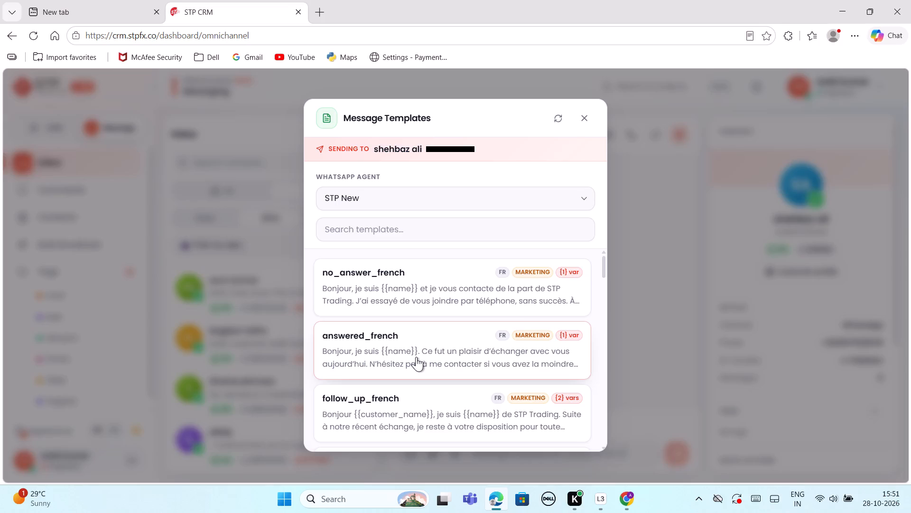
{"action": "scroll", "coordinate": [377, 367], "scroll_direction": "down", "scroll_amount": 2}
In STP CRM, find and choose the English no_answer_2 message template for the row 275 lead, using the STP New agent.
{"action": "scroll", "coordinate": [364, 370], "scroll_direction": "down", "scroll_amount": 2}
{"action": "scroll", "coordinate": [367, 373], "scroll_direction": "up", "scroll_amount": 8}
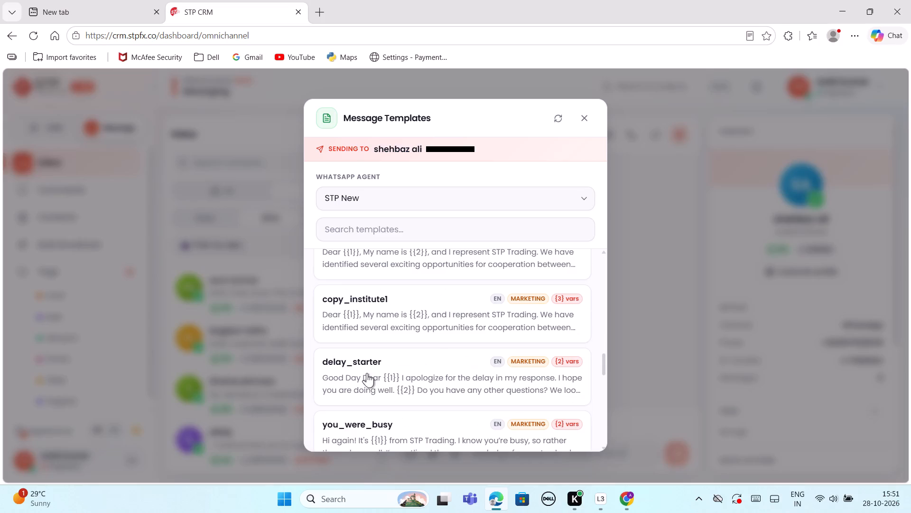
{"action": "scroll", "coordinate": [367, 373], "scroll_direction": "down", "scroll_amount": 7}
{"action": "scroll", "coordinate": [367, 373], "scroll_direction": "up", "scroll_amount": 10}
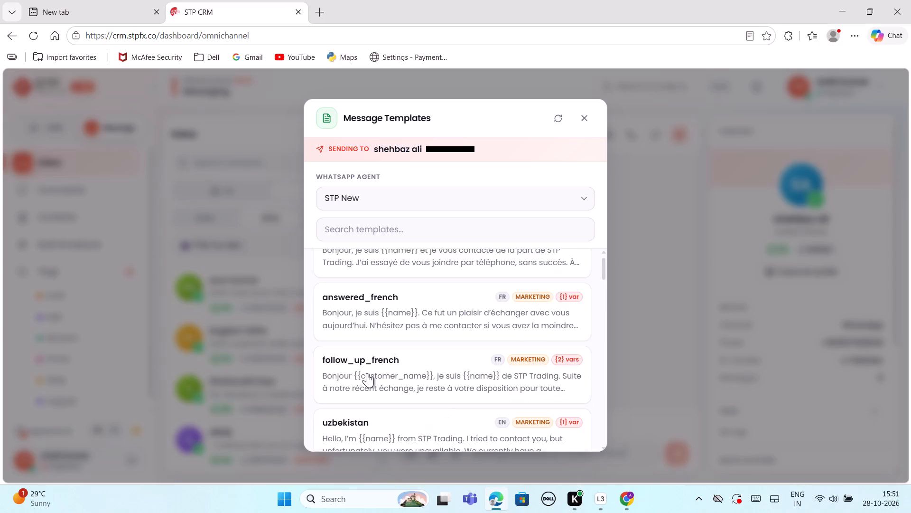
{"action": "scroll", "coordinate": [367, 373], "scroll_direction": "up", "scroll_amount": 2}
{"action": "scroll", "coordinate": [371, 371], "scroll_direction": "down", "scroll_amount": 2}
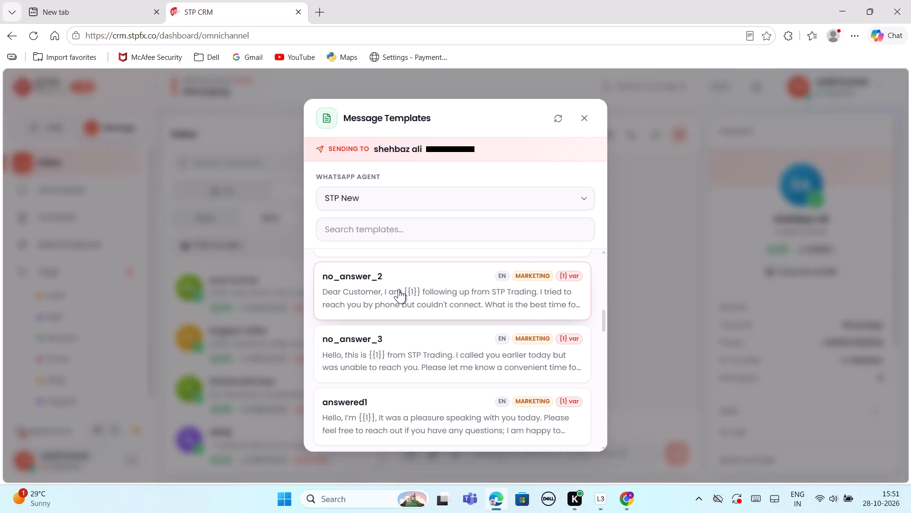
{"action": "left_click", "coordinate": [399, 289]}
Fill the template's {{1}} variable with Ankit and send the message to the lead.
{"action": "left_click", "coordinate": [372, 352]}
{"action": "key", "text": "n"}
{"action": "key", "text": "k"}
{"action": "key", "text": "i"}
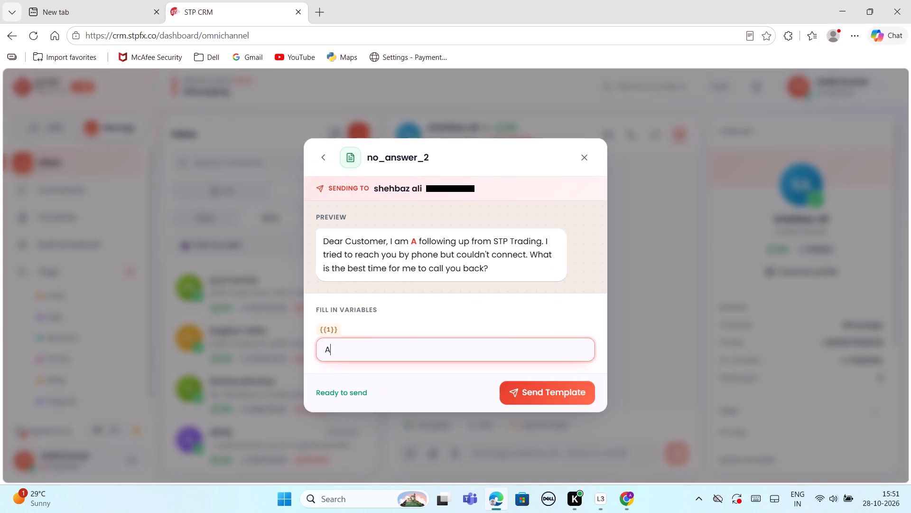
{"action": "key", "text": "t"}
{"action": "left_click", "coordinate": [467, 308]}
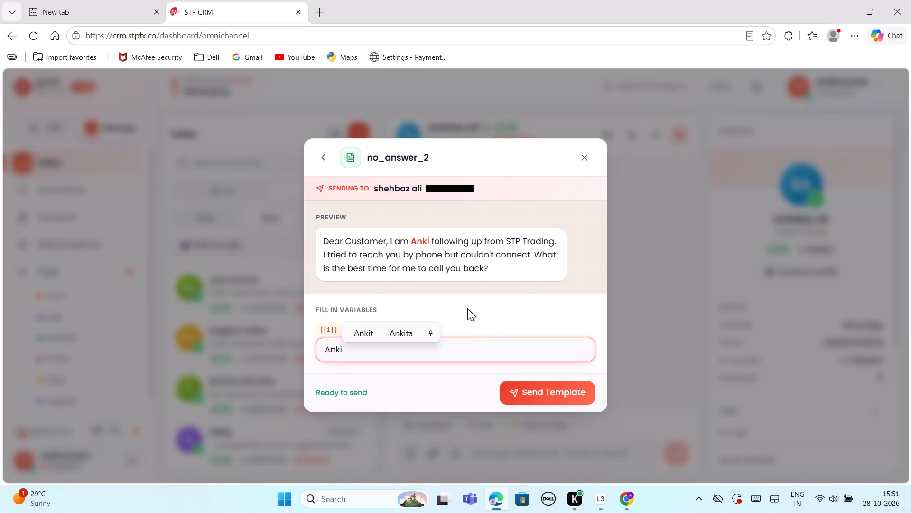
{"action": "left_click", "coordinate": [552, 390]}
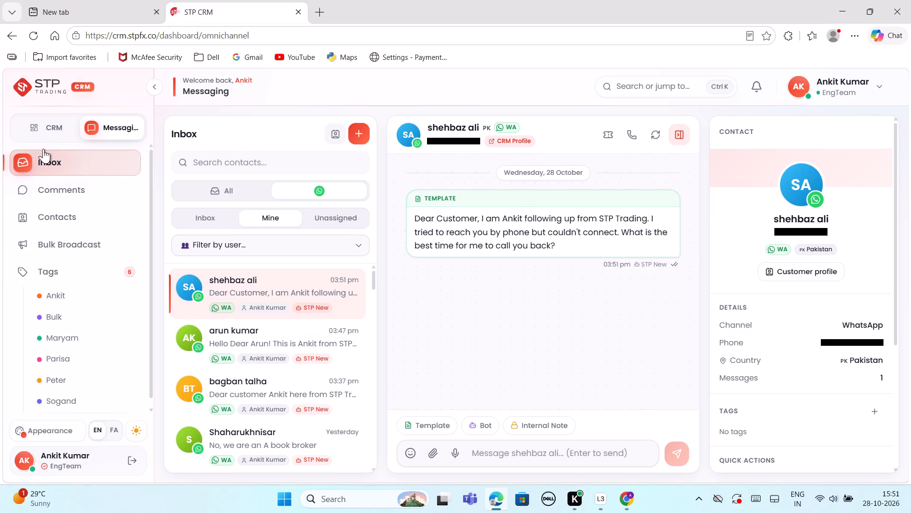
Reopen the CRM messaging inbox and filter it to my own WhatsApp conversations.
{"action": "left_click", "coordinate": [51, 134]}
{"action": "left_click", "coordinate": [98, 125]}
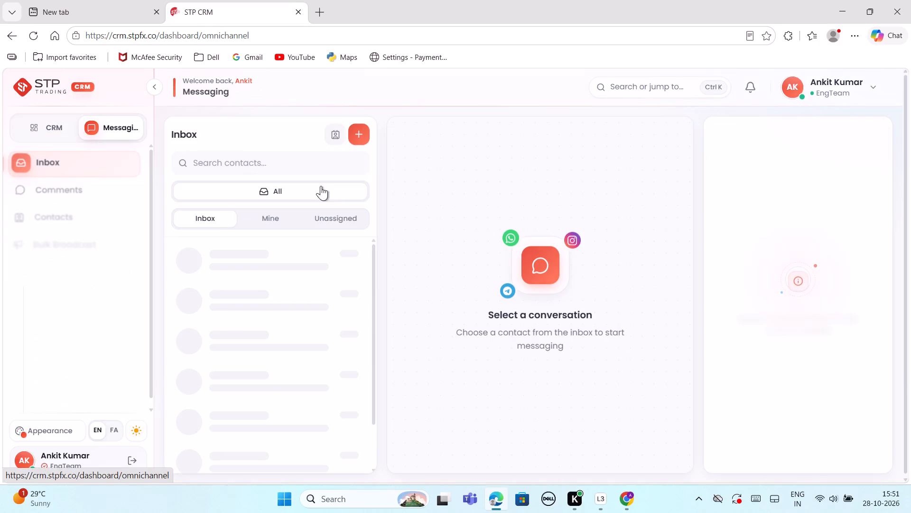
{"action": "left_click", "coordinate": [270, 220]}
{"action": "left_click", "coordinate": [324, 187]}
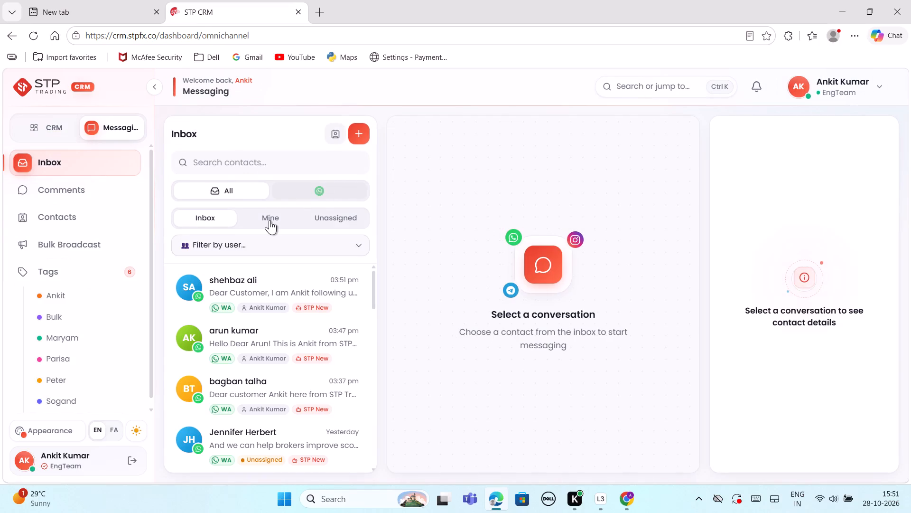
Return to the call sheet in Google Sheets, check the record in row 276 and select its phone number cell.
{"action": "left_click", "coordinate": [845, 11]}
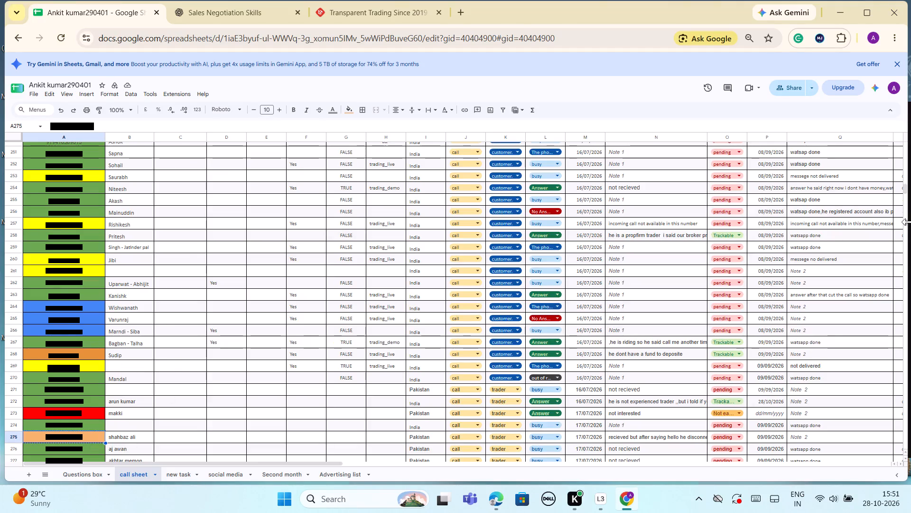
{"action": "left_click", "coordinate": [906, 190]}
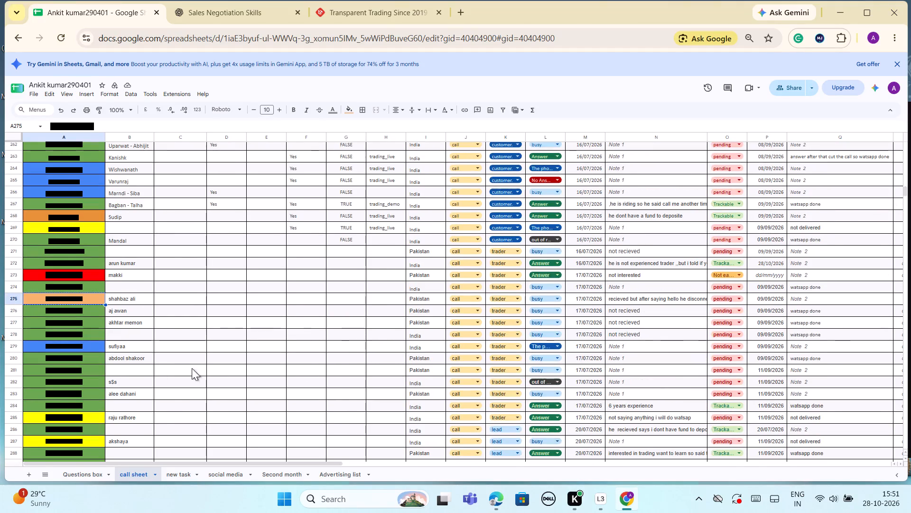
{"action": "left_click", "coordinate": [147, 310]}
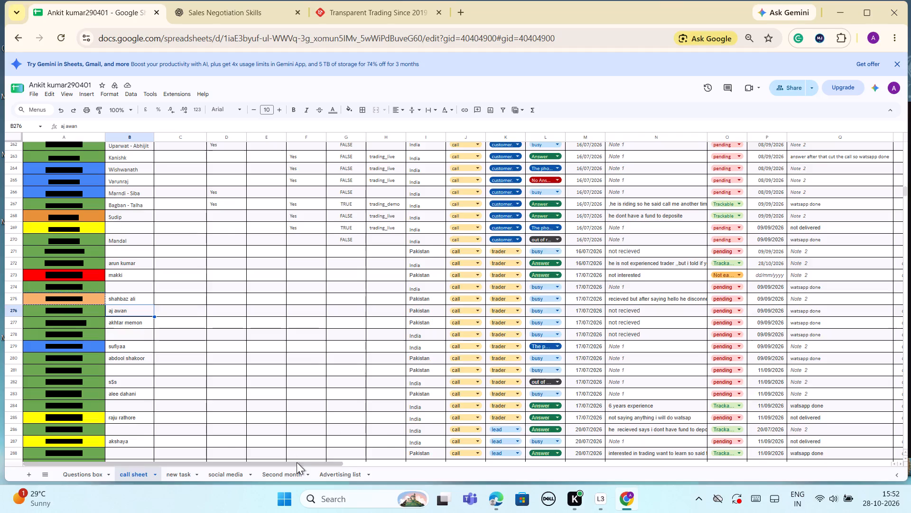
{"action": "left_click_drag", "start_coordinate": [297, 463], "coordinate": [315, 465]}
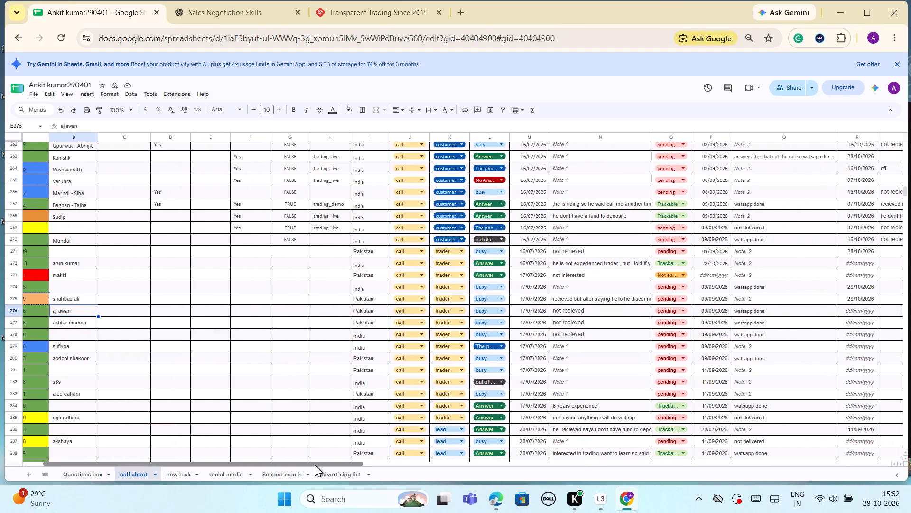
{"action": "left_click_drag", "start_coordinate": [315, 465], "coordinate": [275, 465]}
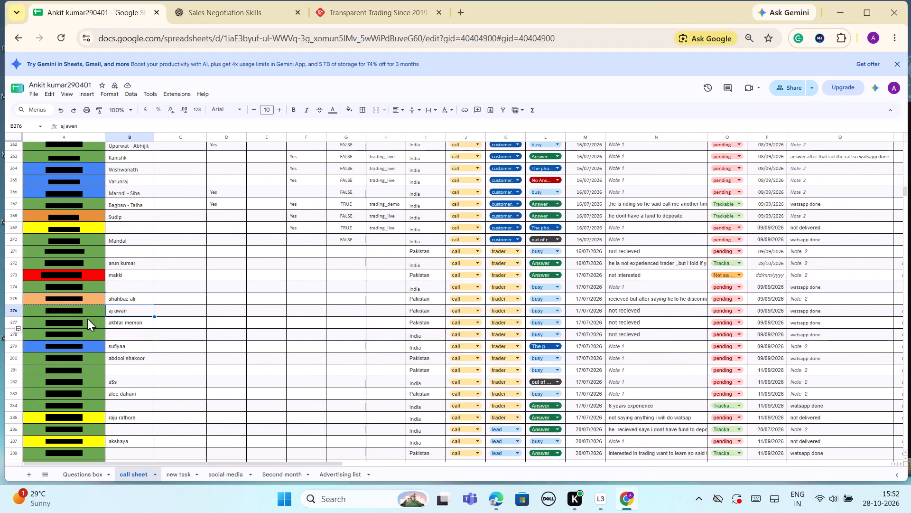
{"action": "left_click", "coordinate": [74, 312]}
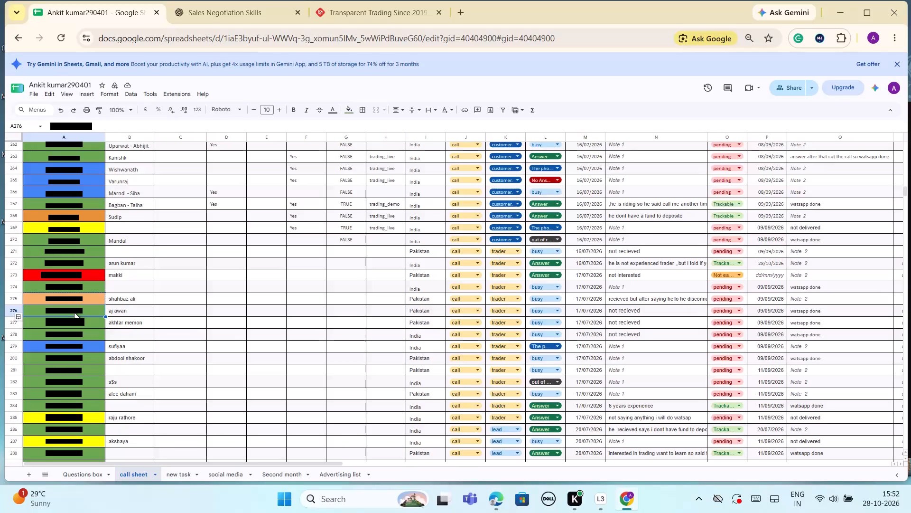
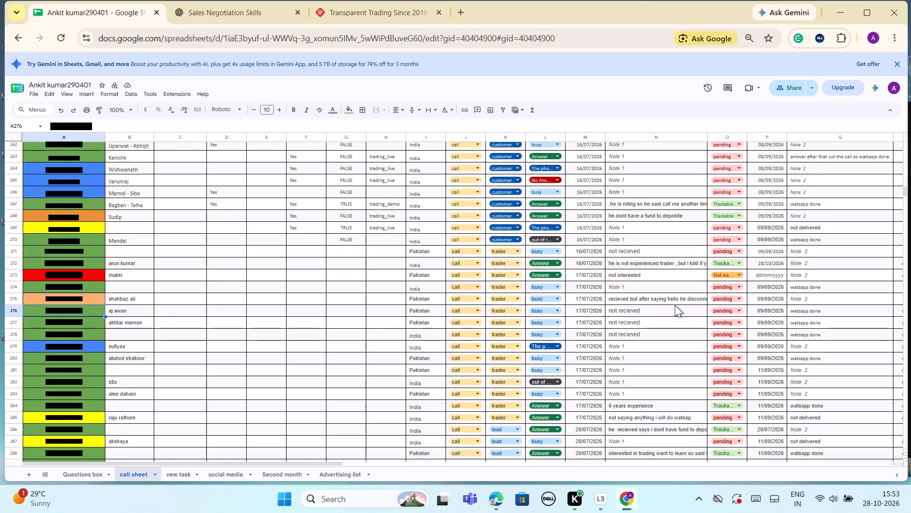
{"action": "left_click", "coordinate": [11, 309]}
{"action": "left_click_drag", "start_coordinate": [234, 462], "coordinate": [307, 466]}
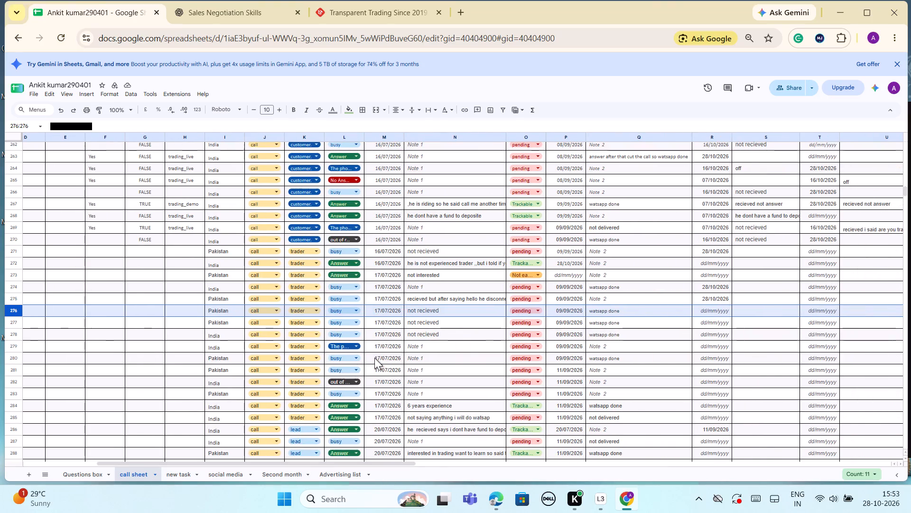
{"action": "left_click", "coordinate": [470, 332]}
{"action": "double_click", "coordinate": [719, 310]}
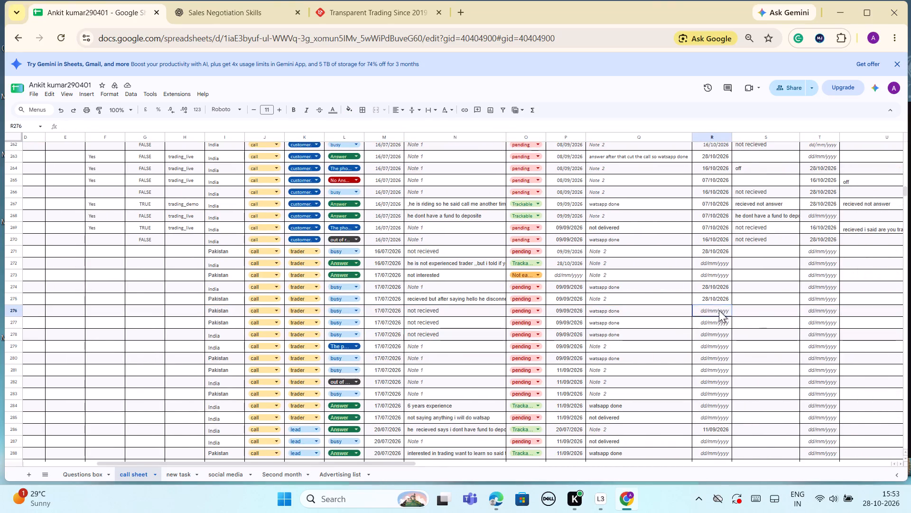
{"action": "left_click", "coordinate": [710, 394]}
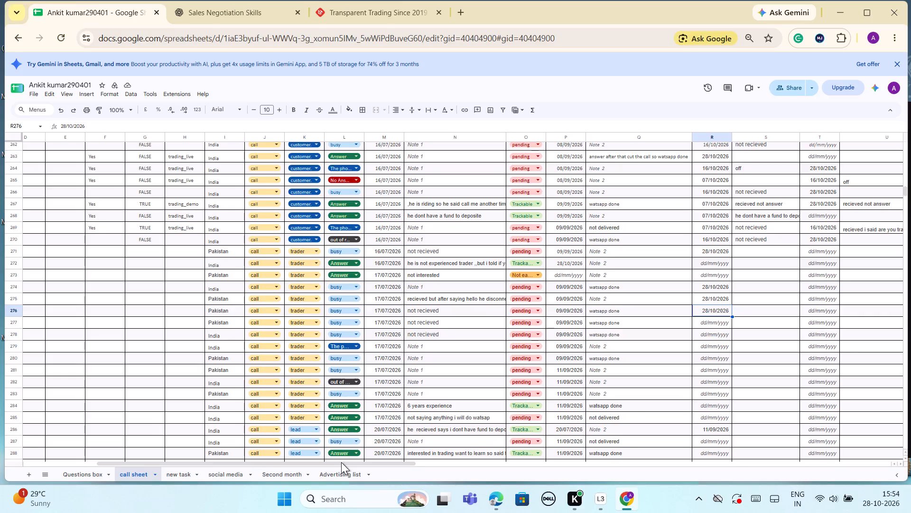
Look through the lower part of the call sheet for leads to contact, ending on the phone number in row 821.
{"action": "left_click_drag", "start_coordinate": [341, 462], "coordinate": [205, 462]}
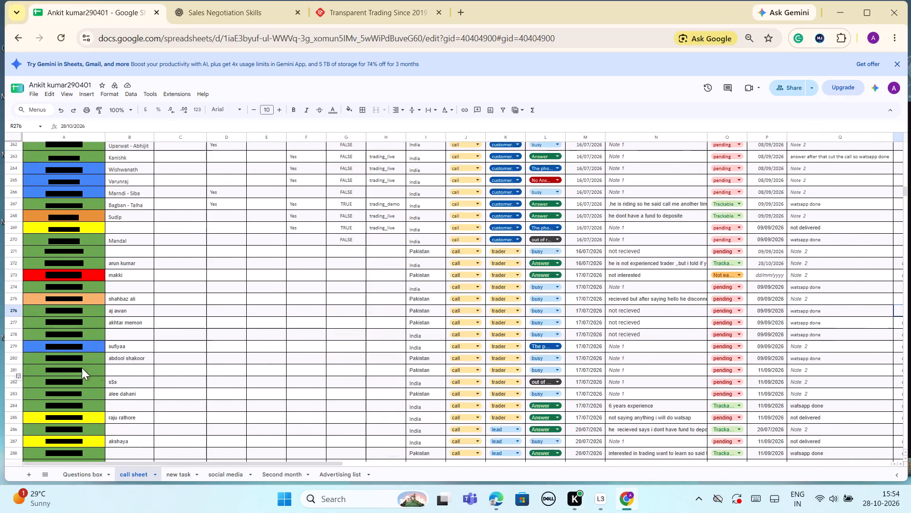
{"action": "scroll", "coordinate": [278, 381], "scroll_direction": "down", "scroll_amount": 2}
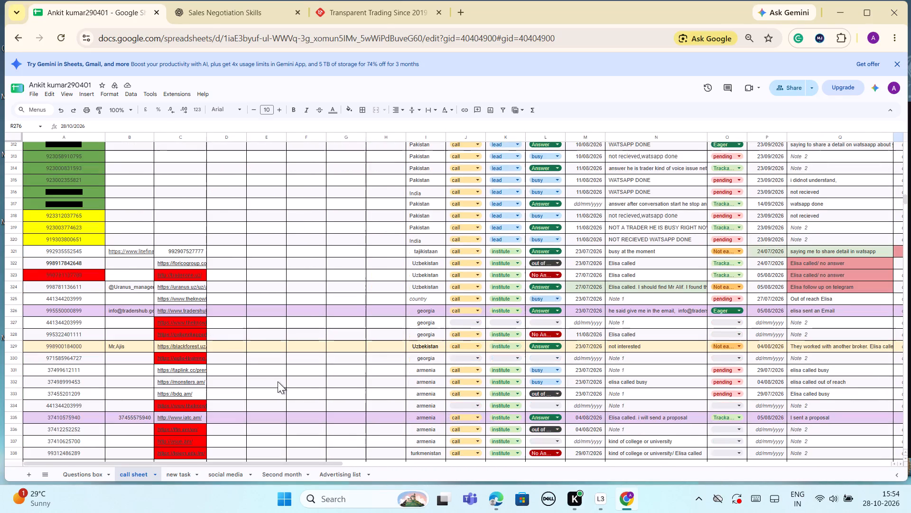
{"action": "scroll", "coordinate": [278, 381], "scroll_direction": "down", "scroll_amount": 3}
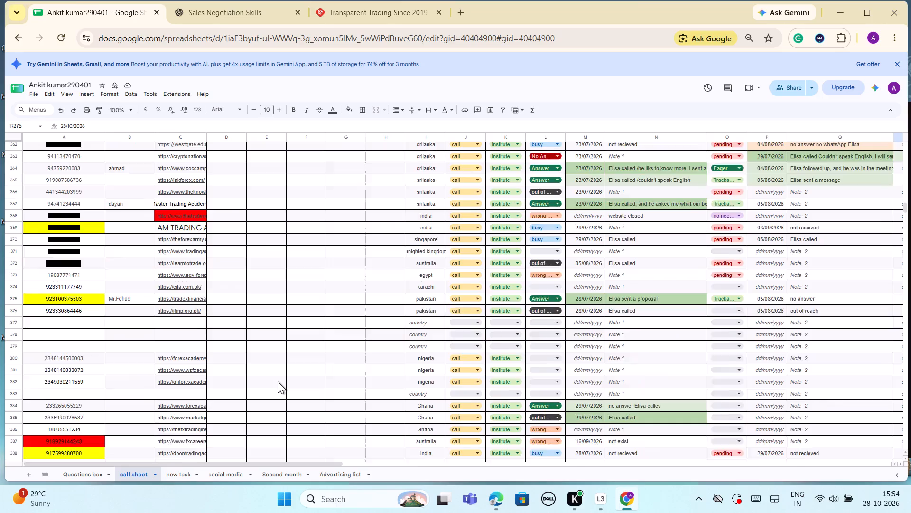
{"action": "scroll", "coordinate": [278, 381], "scroll_direction": "down", "scroll_amount": 8}
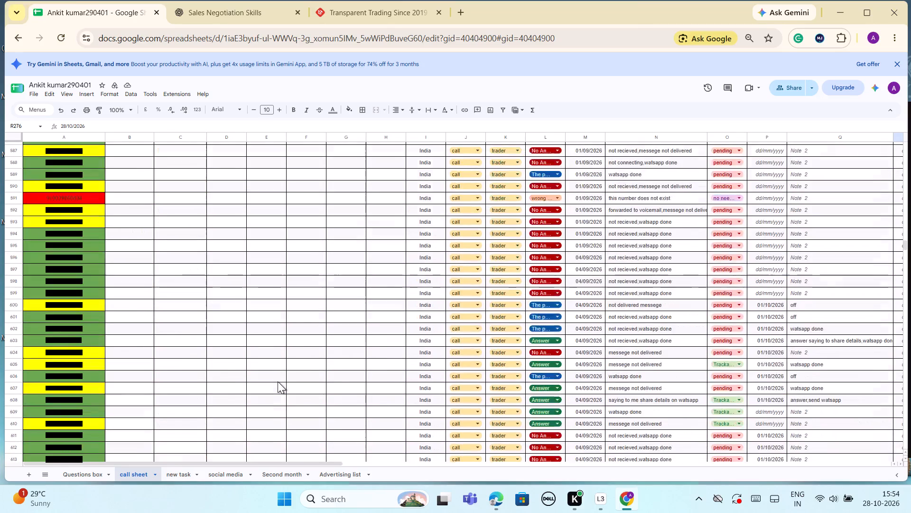
{"action": "scroll", "coordinate": [278, 381], "scroll_direction": "down", "scroll_amount": 6}
{"action": "scroll", "coordinate": [278, 381], "scroll_direction": "up", "scroll_amount": 1}
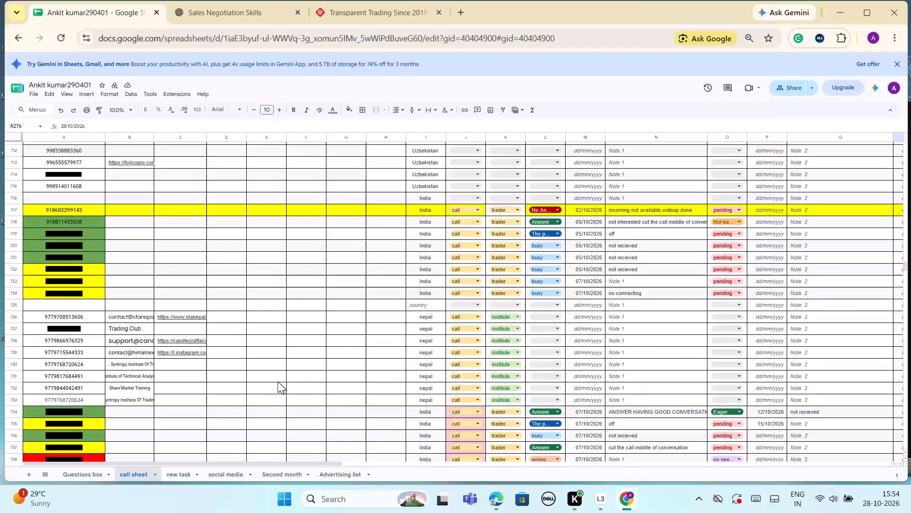
{"action": "scroll", "coordinate": [278, 381], "scroll_direction": "down", "scroll_amount": 2}
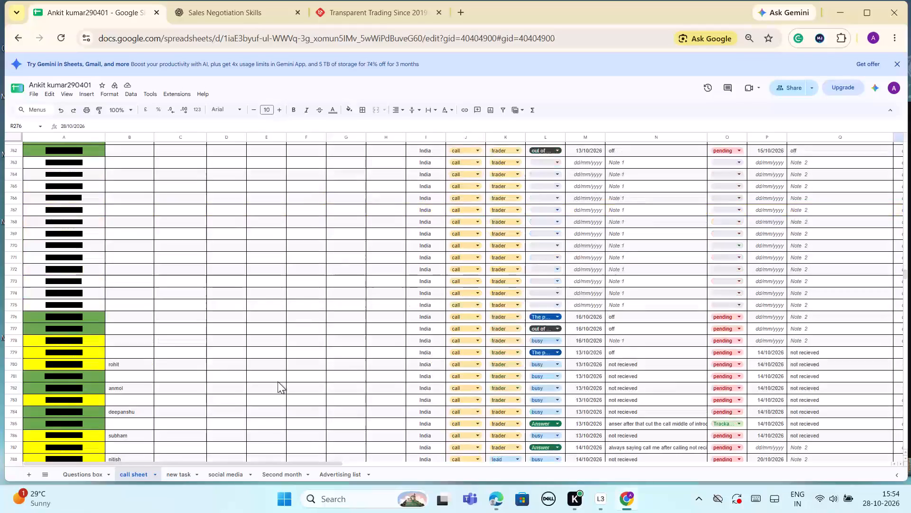
{"action": "scroll", "coordinate": [278, 381], "scroll_direction": "down", "scroll_amount": 1}
{"action": "scroll", "coordinate": [278, 381], "scroll_direction": "up", "scroll_amount": 1}
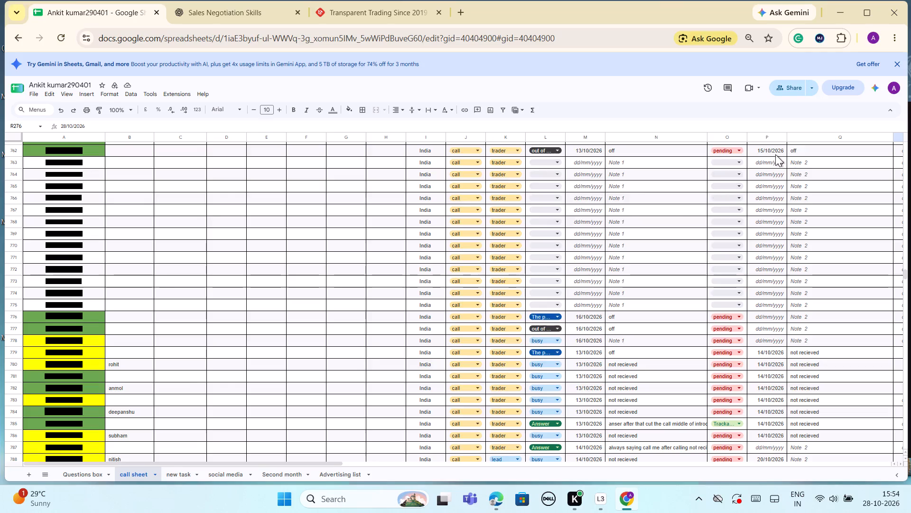
{"action": "left_click_drag", "start_coordinate": [310, 463], "coordinate": [248, 463]}
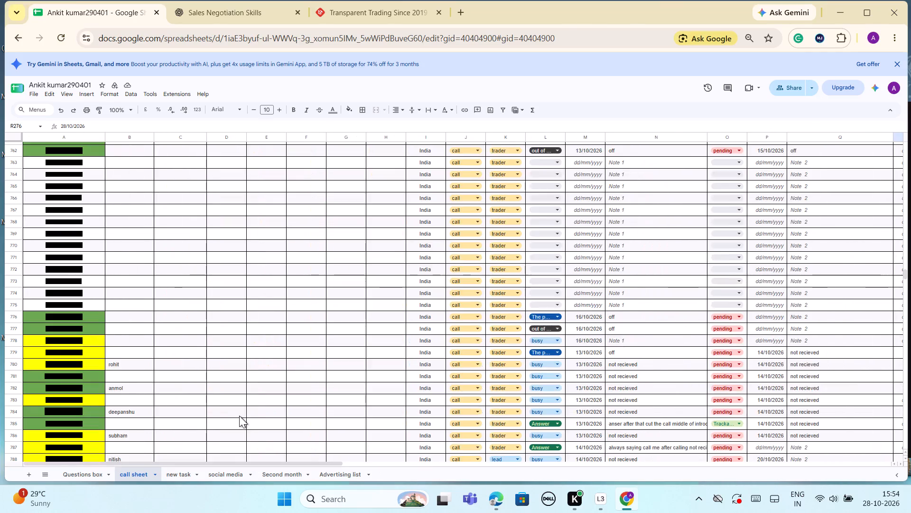
{"action": "scroll", "coordinate": [239, 416], "scroll_direction": "down", "scroll_amount": 1}
{"action": "scroll", "coordinate": [96, 250], "scroll_direction": "down", "scroll_amount": 1}
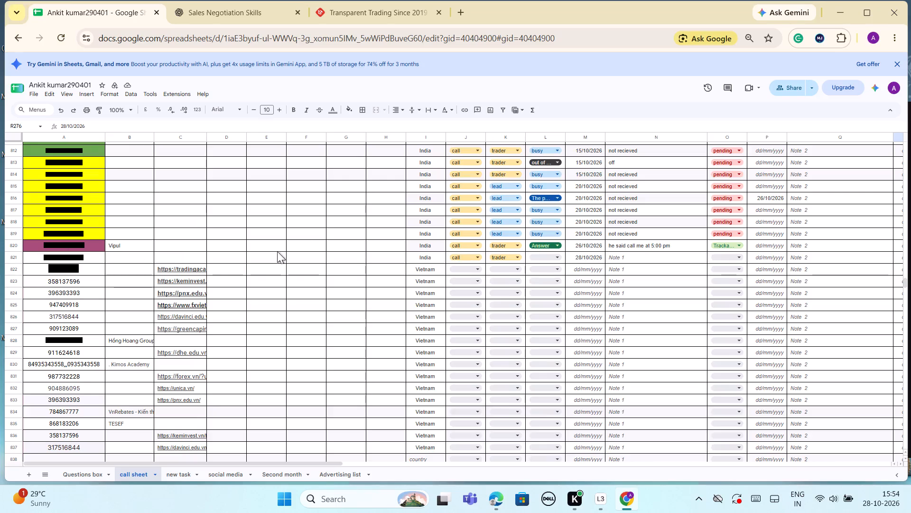
{"action": "left_click", "coordinate": [82, 259]}
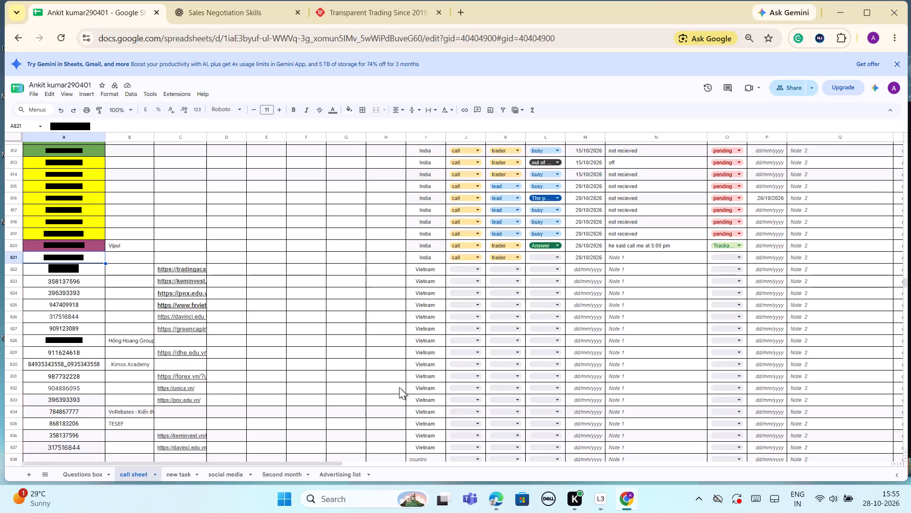
Review the Indian leads last contacted in mid-October and select the phone number cell in row 800.
{"action": "scroll", "coordinate": [414, 306], "scroll_direction": "up", "scroll_amount": 1}
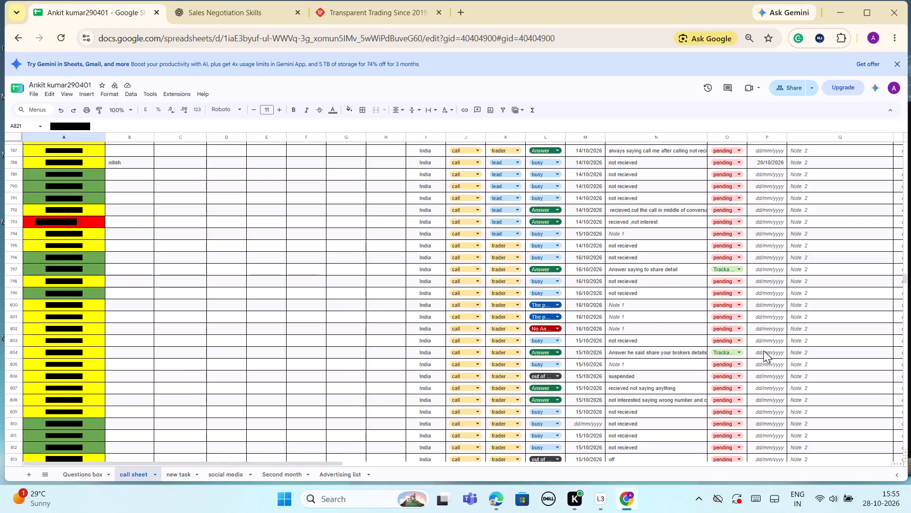
{"action": "left_click_drag", "start_coordinate": [318, 465], "coordinate": [337, 466]}
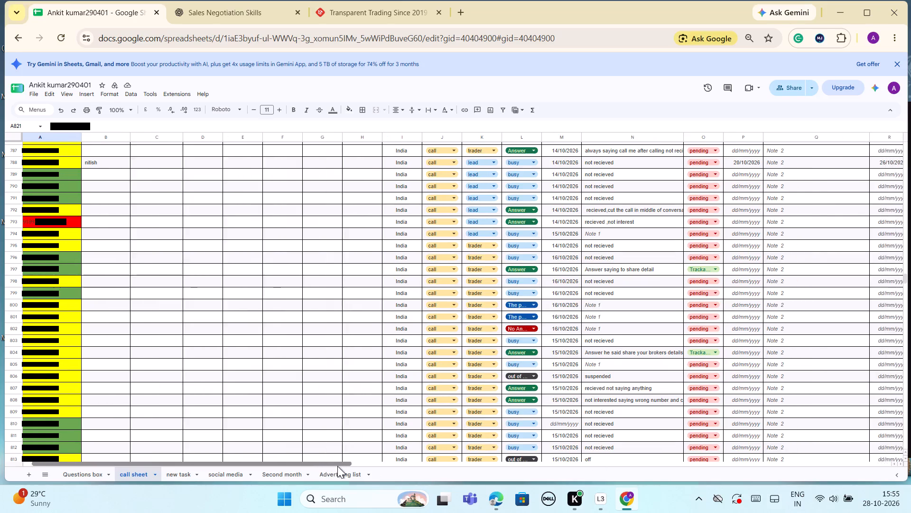
{"action": "left_click_drag", "start_coordinate": [337, 466], "coordinate": [314, 468]}
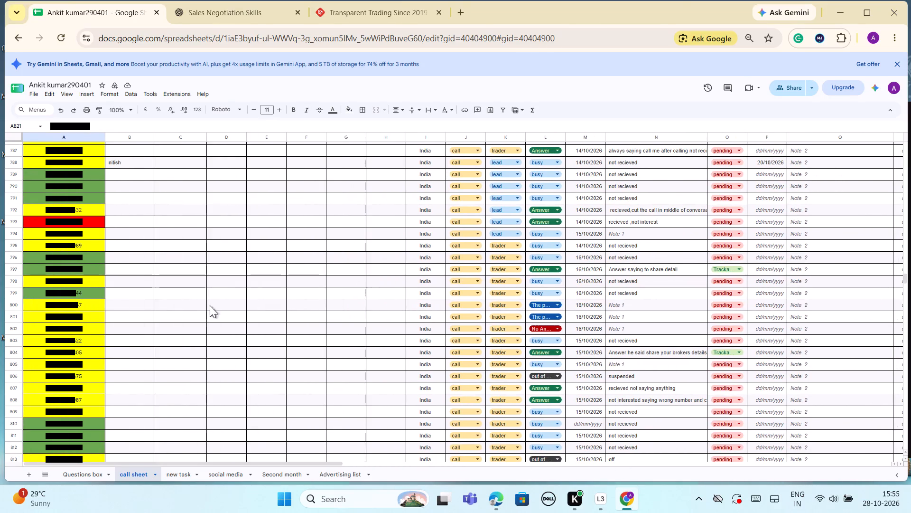
{"action": "left_click", "coordinate": [92, 305]}
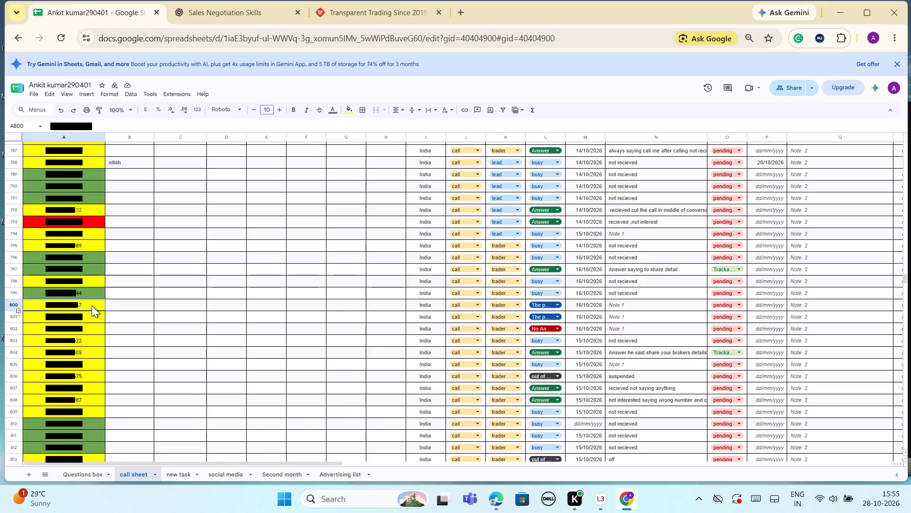
Enter the follow-up date 28/10/2026 in cell P800 for the row 800 lead.
{"action": "double_click", "coordinate": [762, 305]}
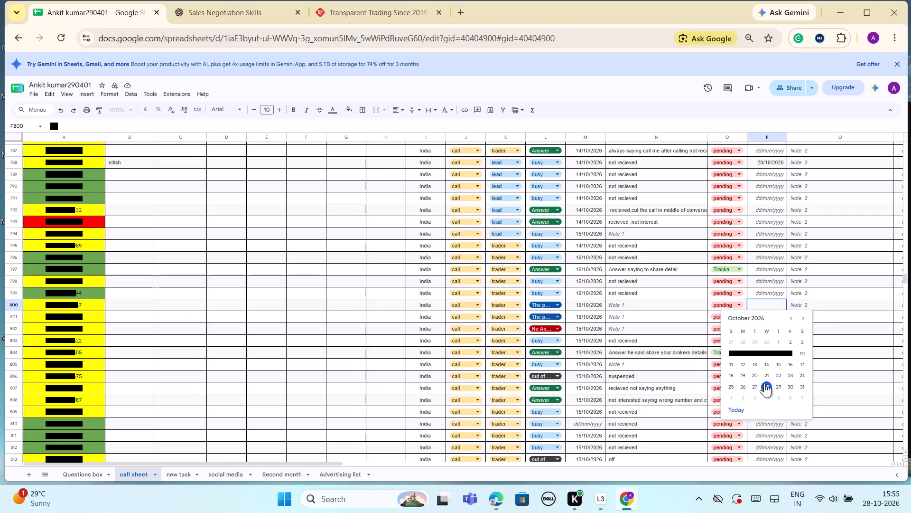
{"action": "left_click", "coordinate": [766, 388]}
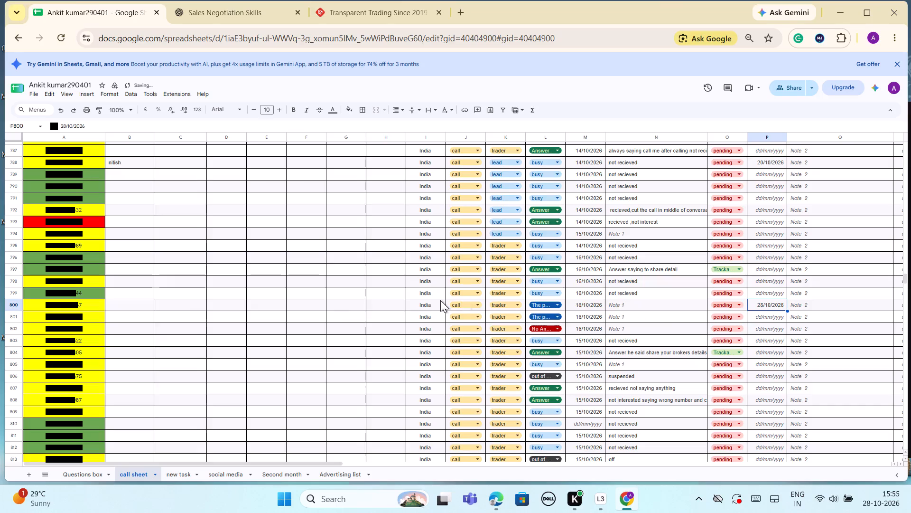
Copy the phone number from row 800 and search for it among the existing contacts in STP CRM in Edge.
{"action": "left_click", "coordinate": [76, 309]}
{"action": "right_click", "coordinate": [76, 309]}
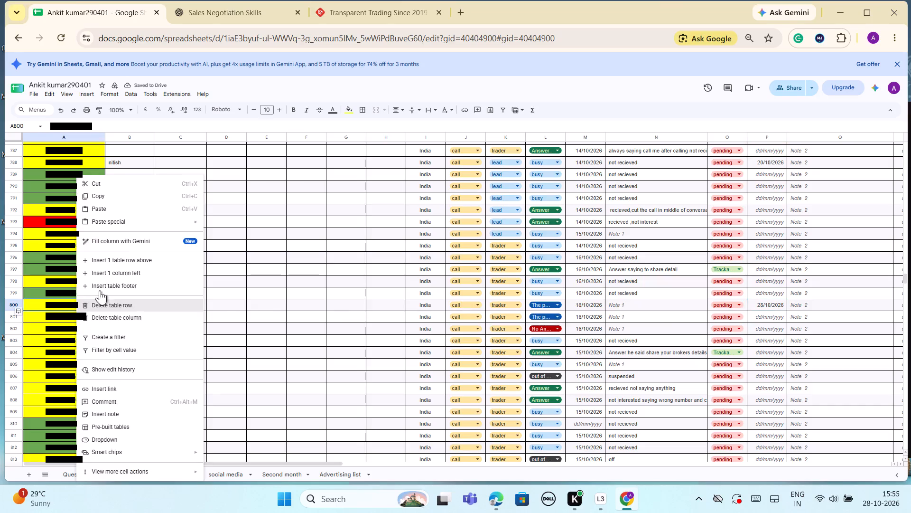
{"action": "left_click", "coordinate": [125, 195]}
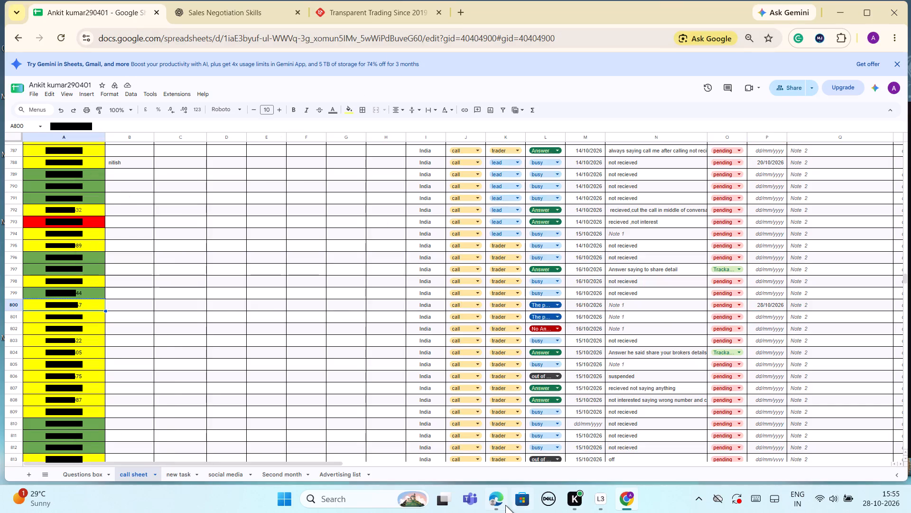
{"action": "left_click", "coordinate": [504, 505]}
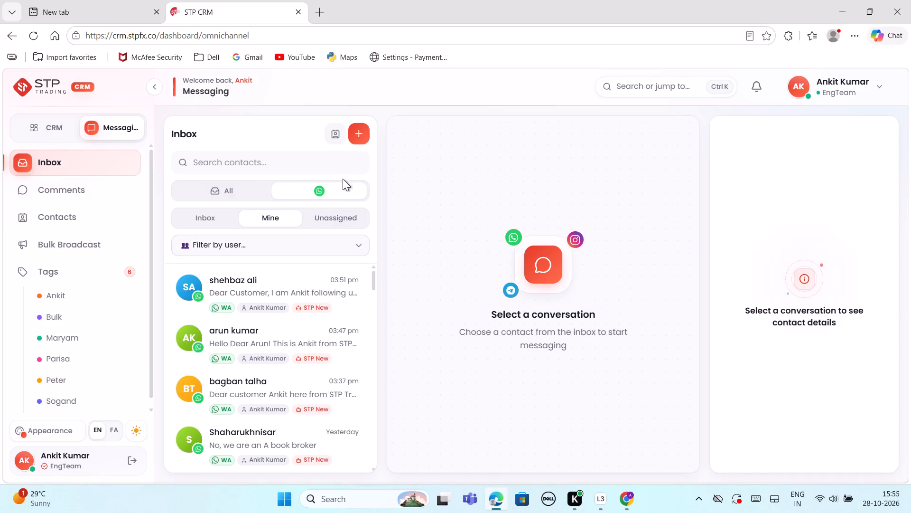
{"action": "left_click", "coordinate": [335, 132]}
{"action": "left_click", "coordinate": [397, 190]}
{"action": "right_click", "coordinate": [398, 190]}
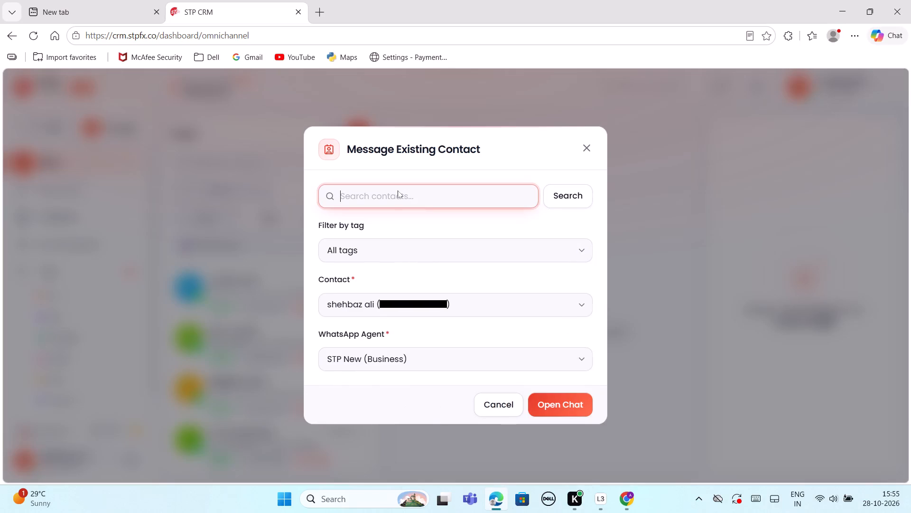
{"action": "left_click", "coordinate": [437, 302]}
{"action": "left_click", "coordinate": [572, 197]}
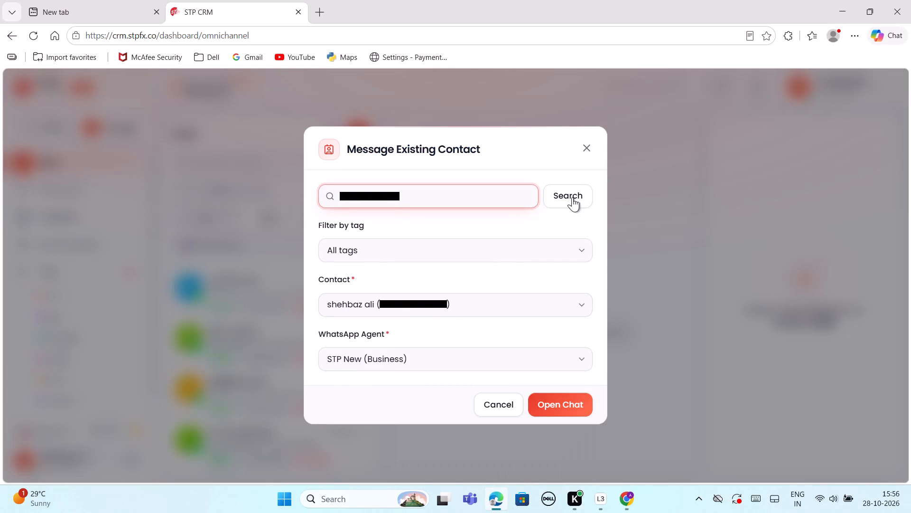
{"action": "left_click", "coordinate": [589, 146]}
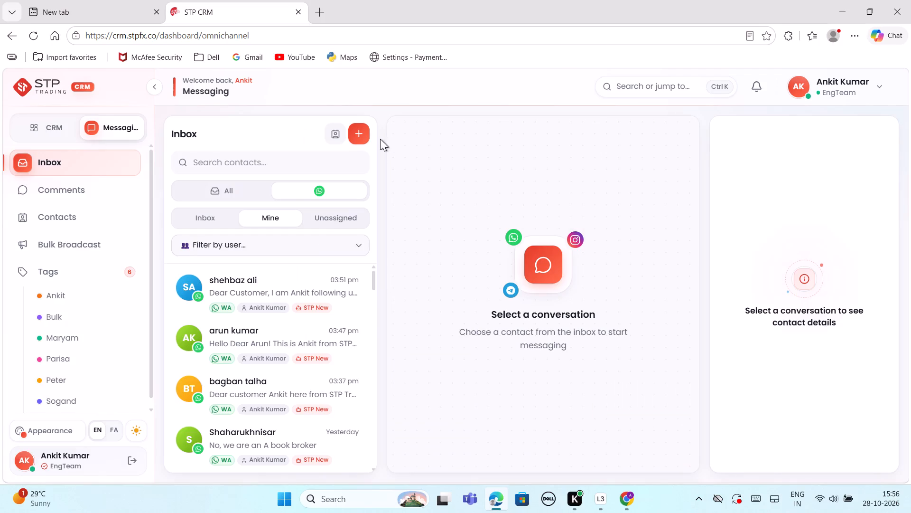
Start a new WhatsApp chat with the copied phone number under the name "lead ankit" and refresh the conversation.
{"action": "left_click", "coordinate": [359, 139]}
{"action": "left_click", "coordinate": [421, 255]}
{"action": "right_click", "coordinate": [421, 255]}
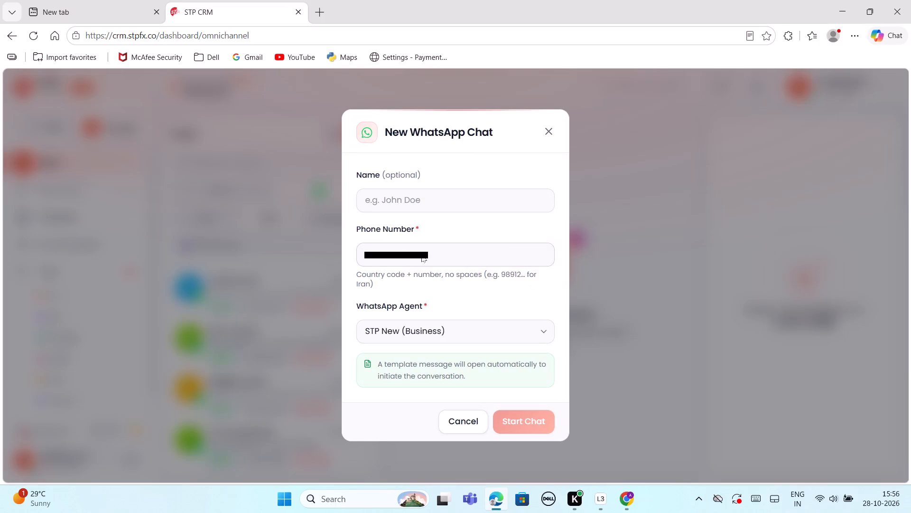
{"action": "left_click", "coordinate": [457, 304]}
{"action": "left_click", "coordinate": [407, 202]}
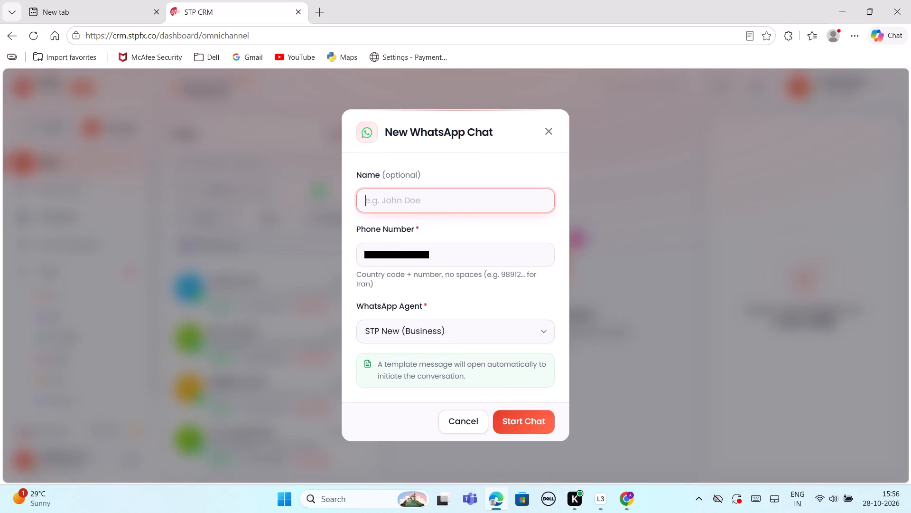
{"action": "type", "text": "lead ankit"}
{"action": "left_click", "coordinate": [523, 424]}
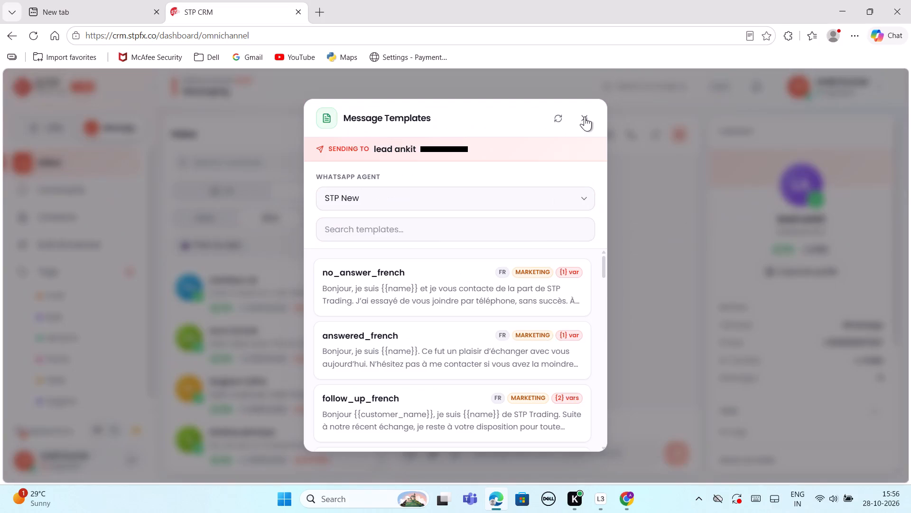
{"action": "left_click", "coordinate": [585, 116]}
{"action": "scroll", "coordinate": [560, 226], "scroll_direction": "down", "scroll_amount": 2}
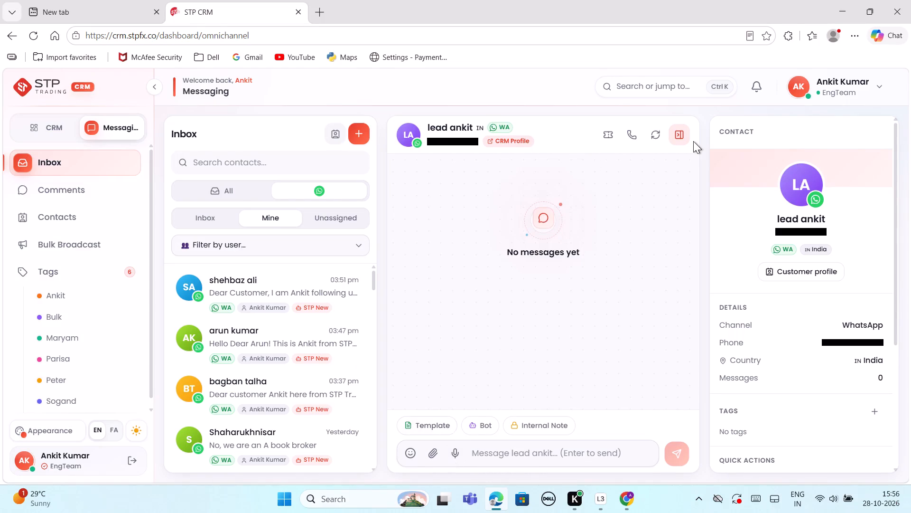
{"action": "left_click", "coordinate": [656, 137]}
Send the no_answer_2 message template to lead ankit with the sender name variable set to Ankit.
{"action": "left_click", "coordinate": [437, 431]}
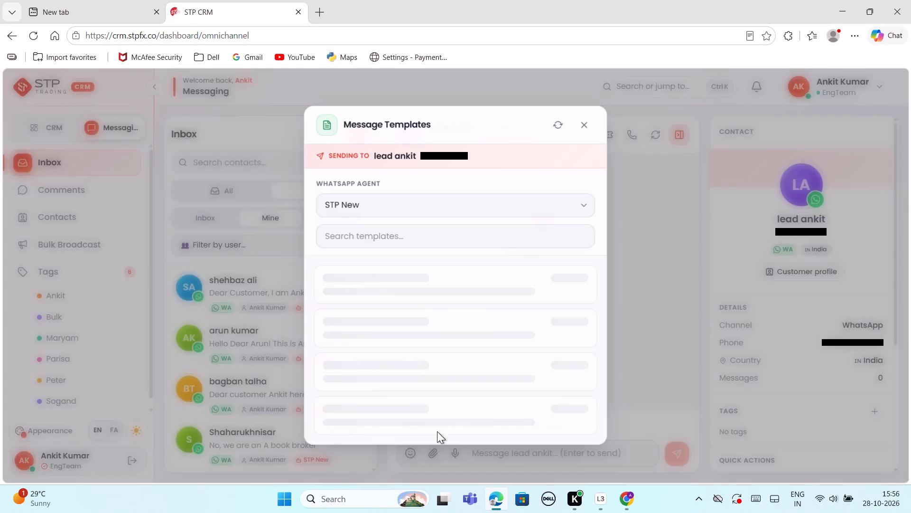
{"action": "scroll", "coordinate": [387, 324], "scroll_direction": "down", "scroll_amount": 2}
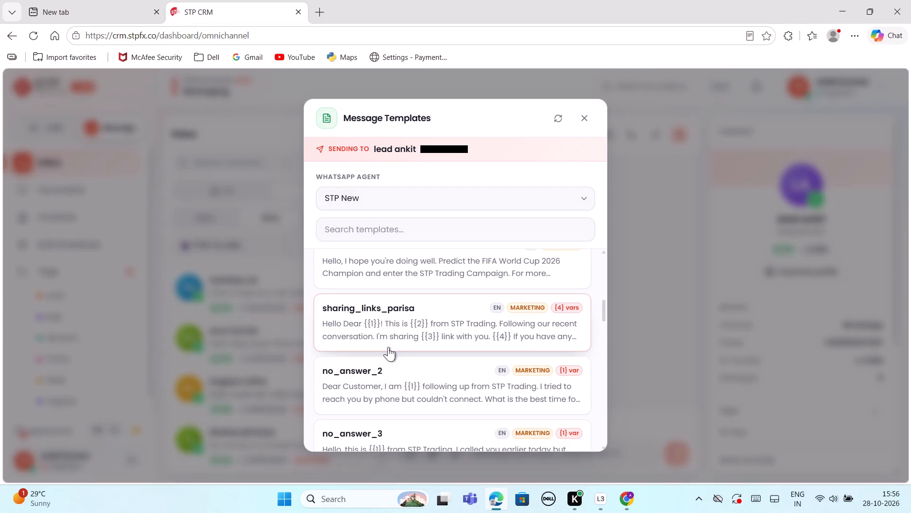
{"action": "left_click", "coordinate": [379, 375]}
{"action": "left_click", "coordinate": [377, 356]}
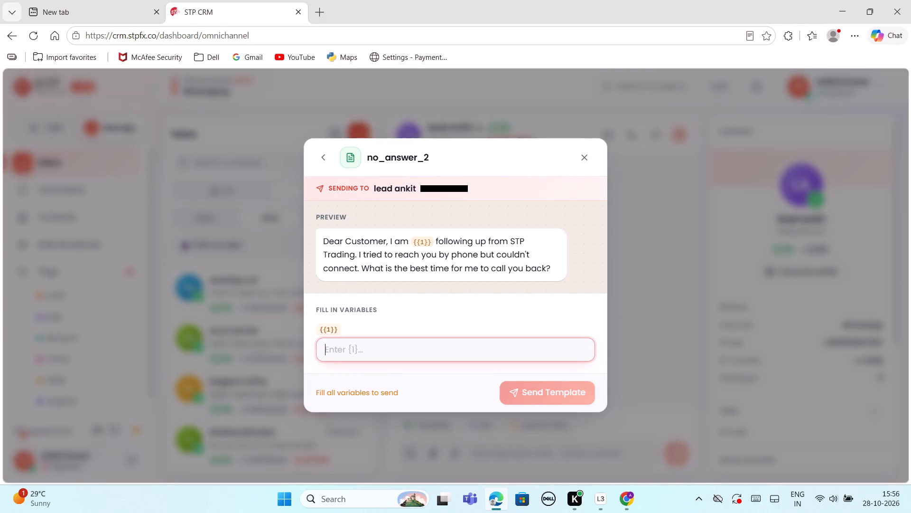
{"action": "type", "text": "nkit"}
{"action": "left_click", "coordinate": [491, 305]}
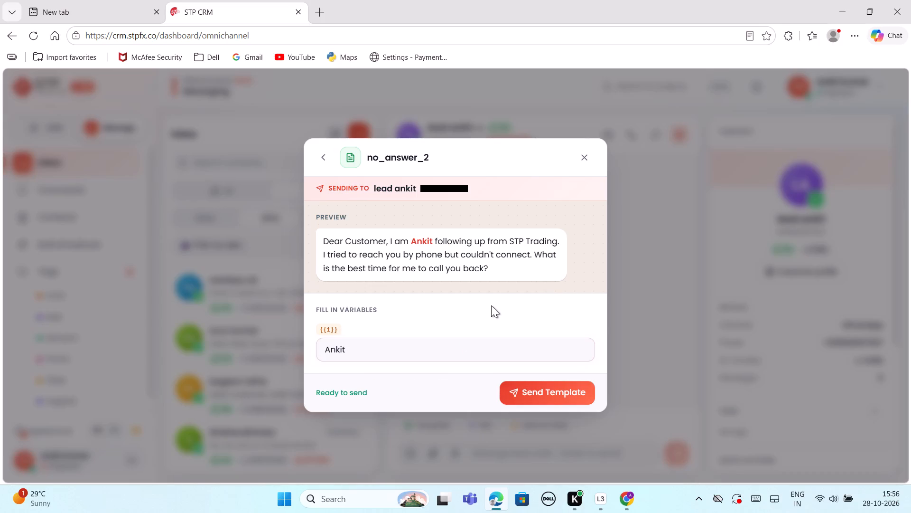
{"action": "left_click", "coordinate": [548, 393]}
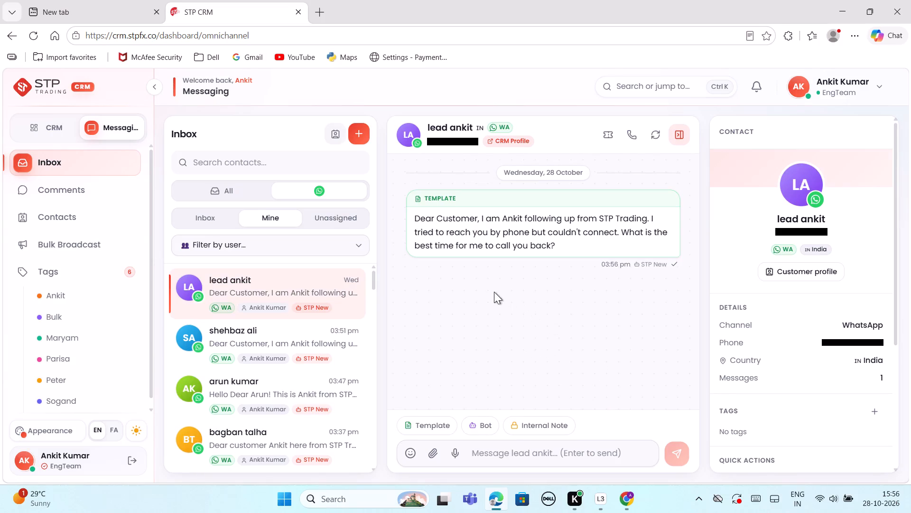
Check the template message sent to the lead ankit conversation in the STP CRM inbox.
{"action": "scroll", "coordinate": [473, 298], "scroll_direction": "down", "scroll_amount": 1}
{"action": "scroll", "coordinate": [473, 298], "scroll_direction": "up", "scroll_amount": 1}
{"action": "scroll", "coordinate": [473, 298], "scroll_direction": "down", "scroll_amount": 4}
{"action": "scroll", "coordinate": [473, 298], "scroll_direction": "up", "scroll_amount": 2}
{"action": "scroll", "coordinate": [473, 298], "scroll_direction": "down", "scroll_amount": 1}
{"action": "scroll", "coordinate": [320, 373], "scroll_direction": "down", "scroll_amount": 1}
{"action": "scroll", "coordinate": [320, 373], "scroll_direction": "up", "scroll_amount": 2}
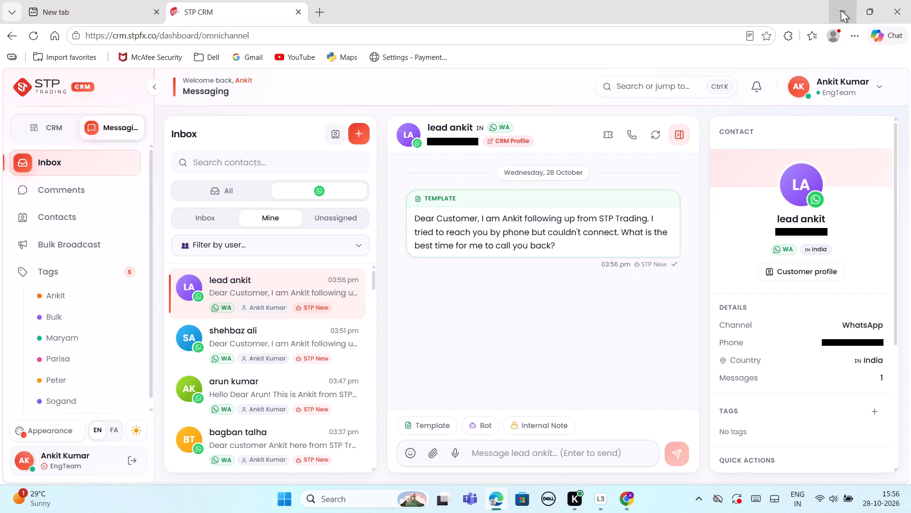
Back in the call sheet, fill the row 800 phone number cell with the green used for other messaged leads.
{"action": "left_click", "coordinate": [841, 10]}
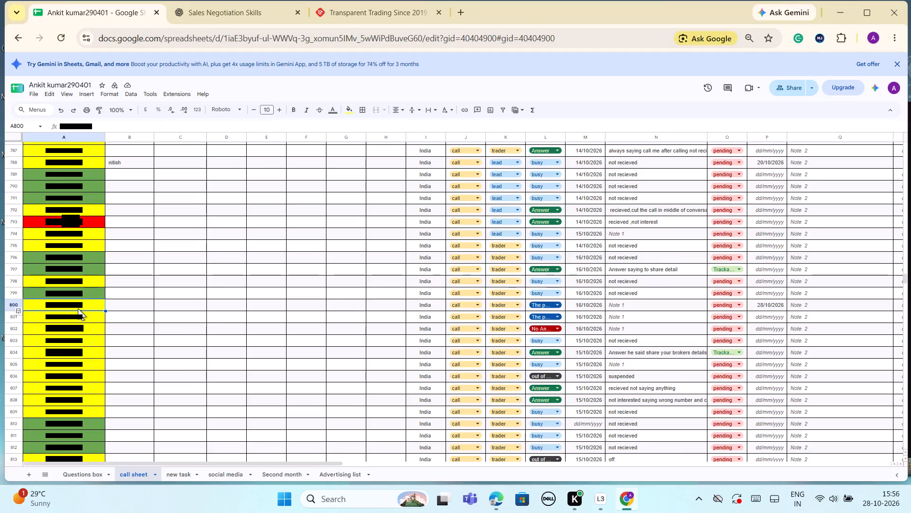
{"action": "left_click", "coordinate": [90, 304]}
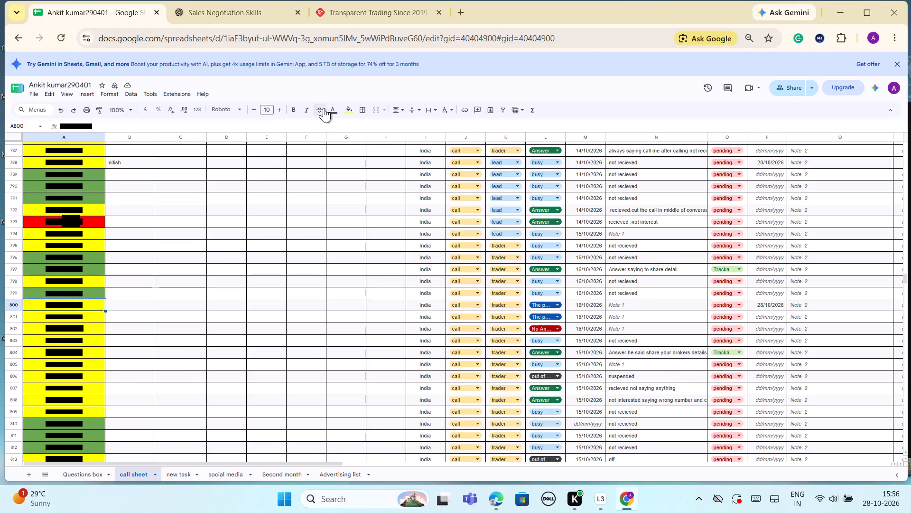
{"action": "left_click", "coordinate": [350, 110]}
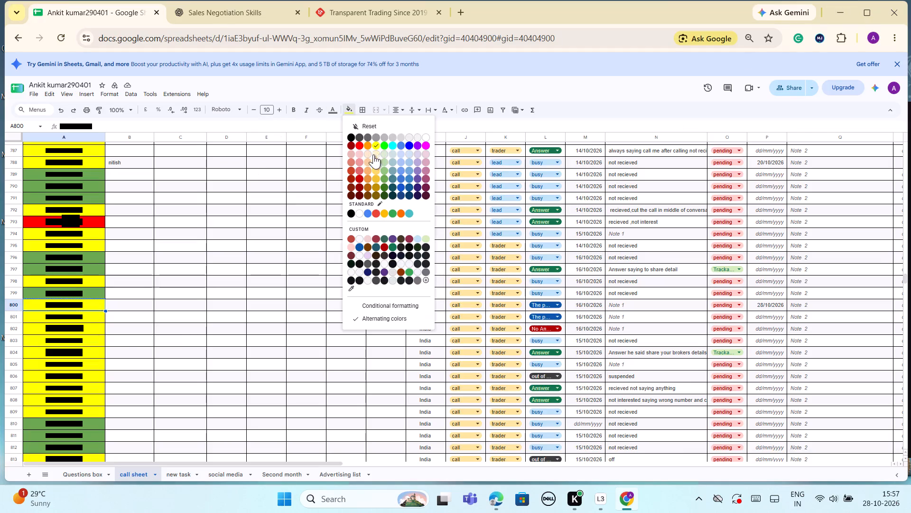
{"action": "left_click", "coordinate": [385, 180]}
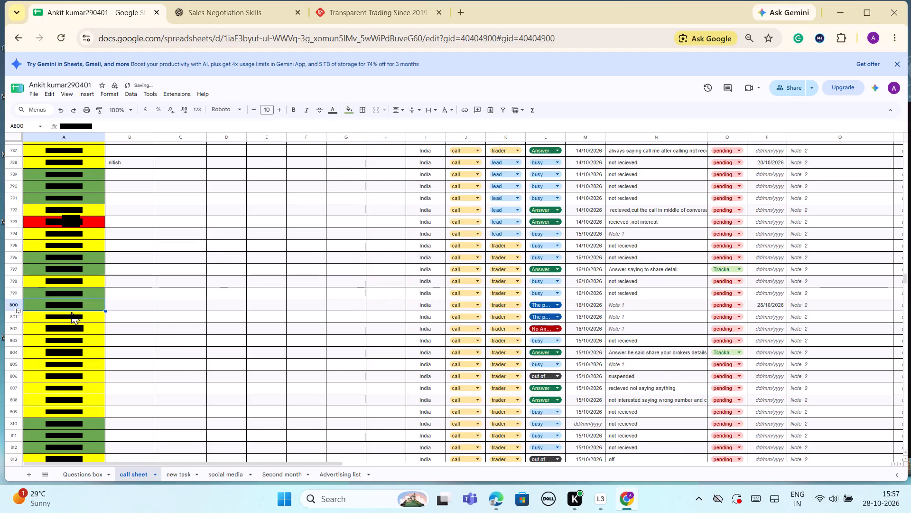
Record "watsapp done" in the Note 2 cell of row 800 in the call sheet.
{"action": "left_click", "coordinate": [74, 317]}
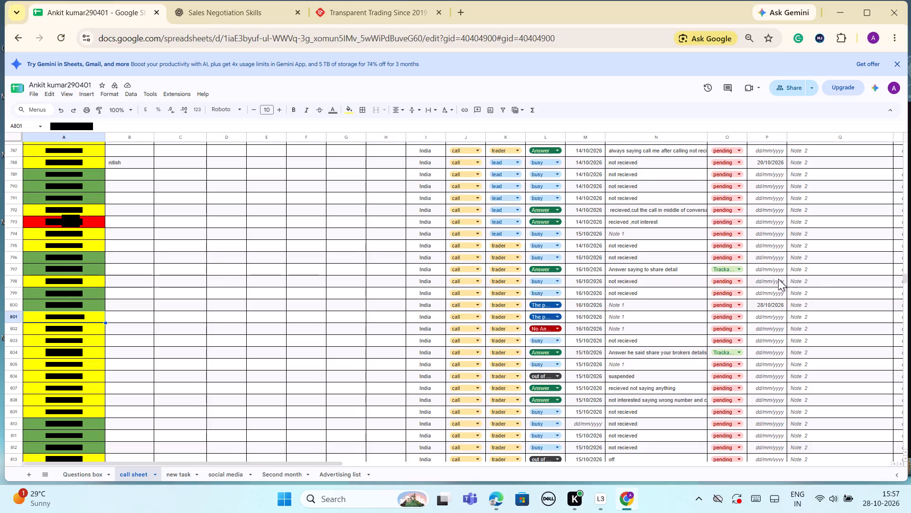
{"action": "left_click", "coordinate": [806, 303]}
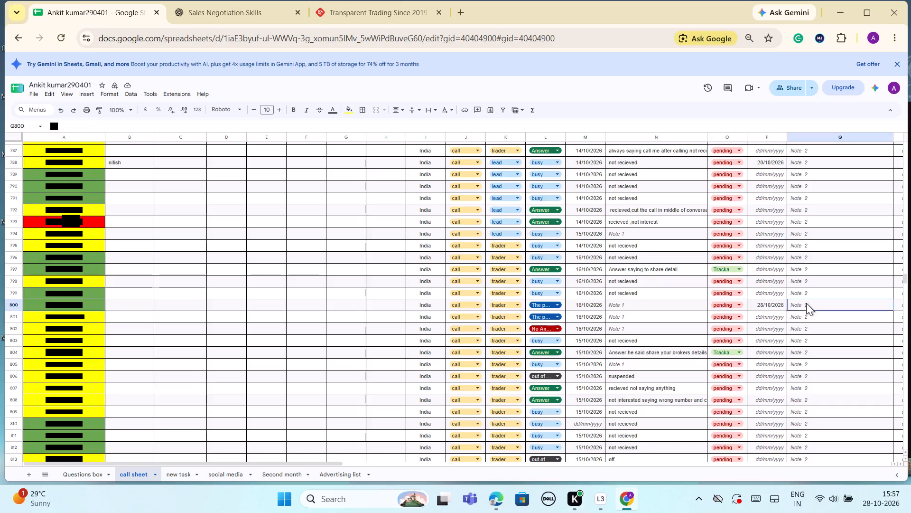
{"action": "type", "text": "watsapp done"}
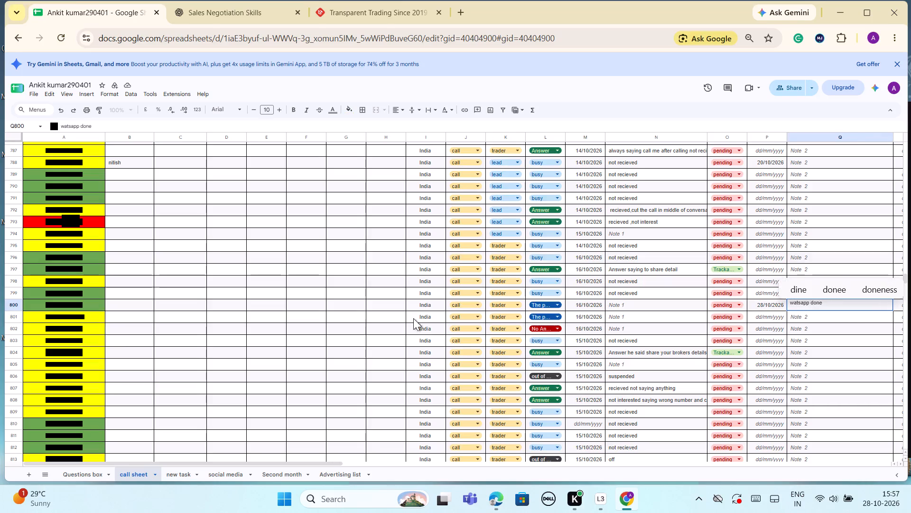
{"action": "left_click", "coordinate": [134, 326]}
Move on to the lead below and select its entire row 801 in the call sheet.
{"action": "left_click", "coordinate": [79, 316]}
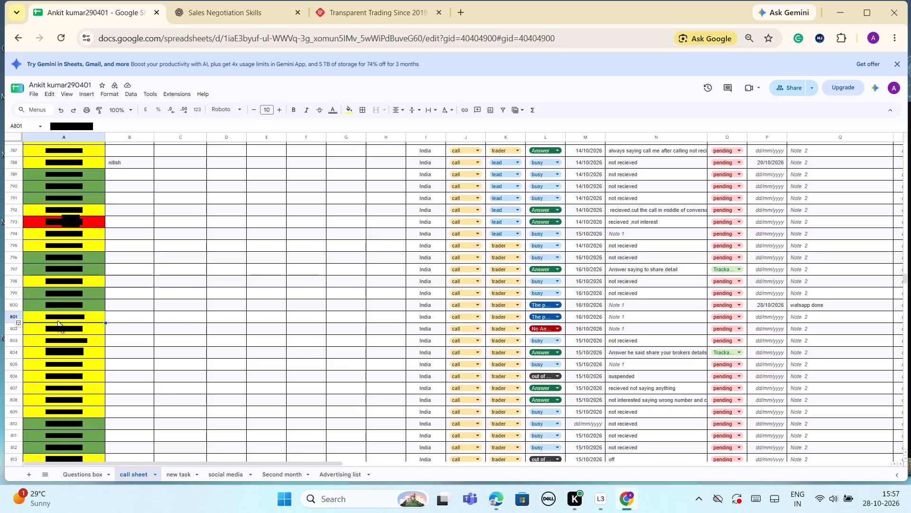
{"action": "left_click", "coordinate": [13, 318]}
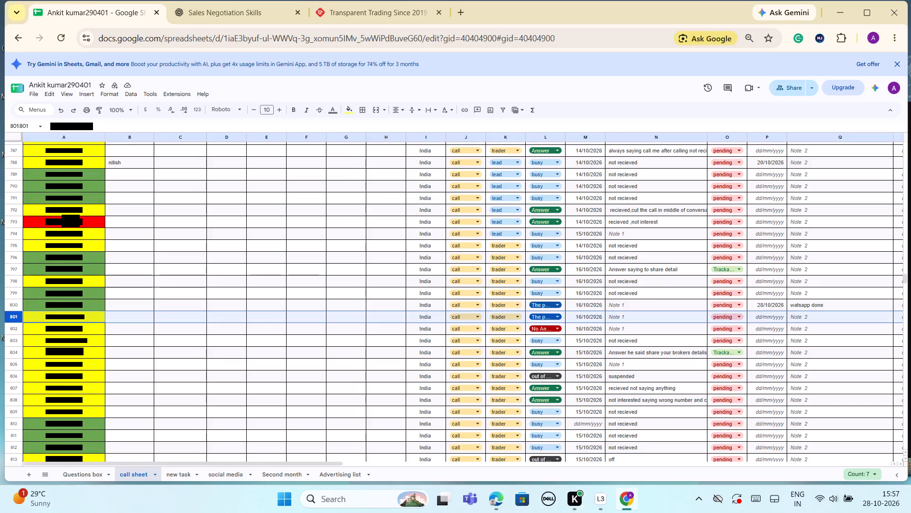